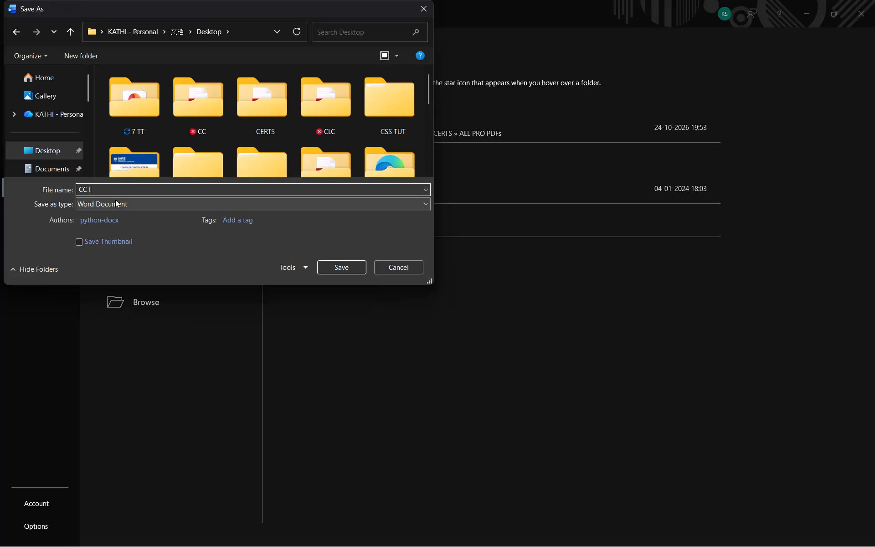
Save the Word document to the Desktop as a PDF named CC AAT I.
{"action": "key", "text": "BackSpace"}
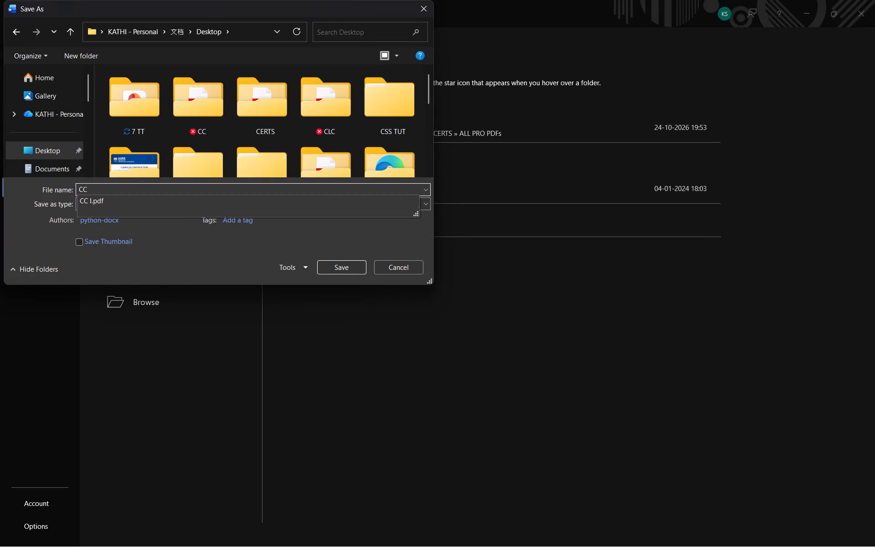
{"action": "type", "text": "AAT I"}
{"action": "left_click", "coordinate": [115, 201]}
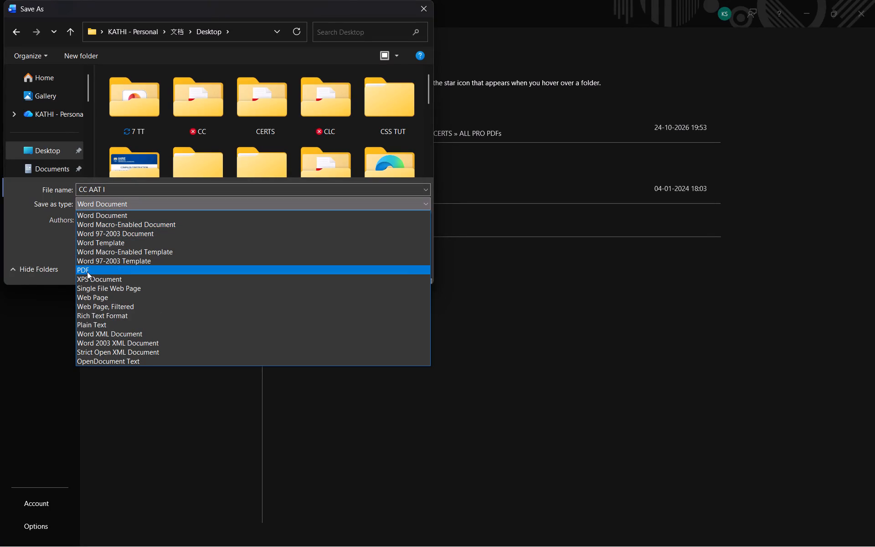
{"action": "left_click", "coordinate": [87, 272]}
{"action": "left_click", "coordinate": [348, 292]}
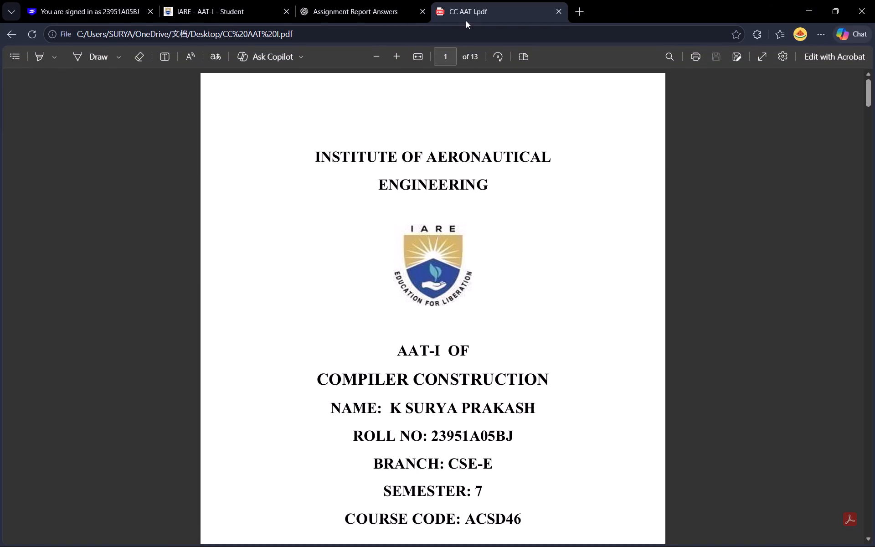
On the AAT-I portal page in Edge, upload CC AAT I.pdf from the Desktop as the Compiler Construction (ACSD46) answer.
{"action": "left_click", "coordinate": [221, 0]}
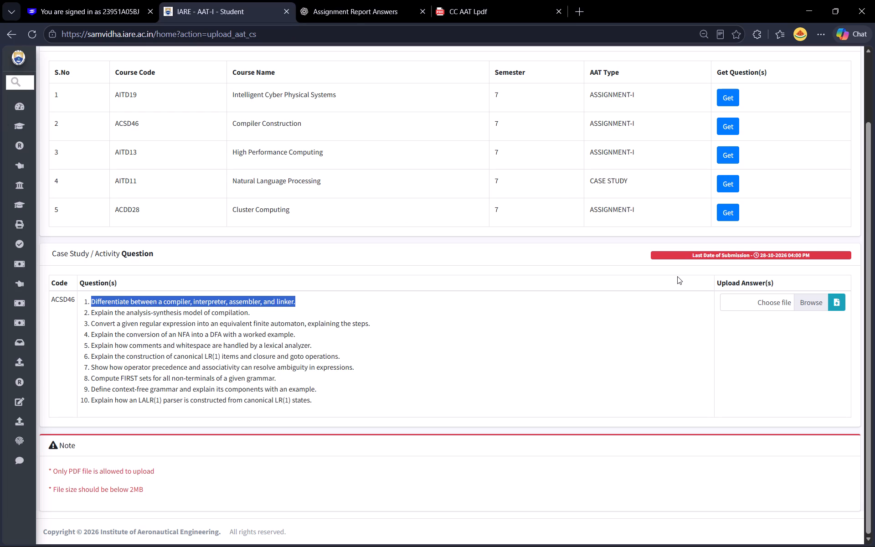
{"action": "left_click", "coordinate": [808, 297]}
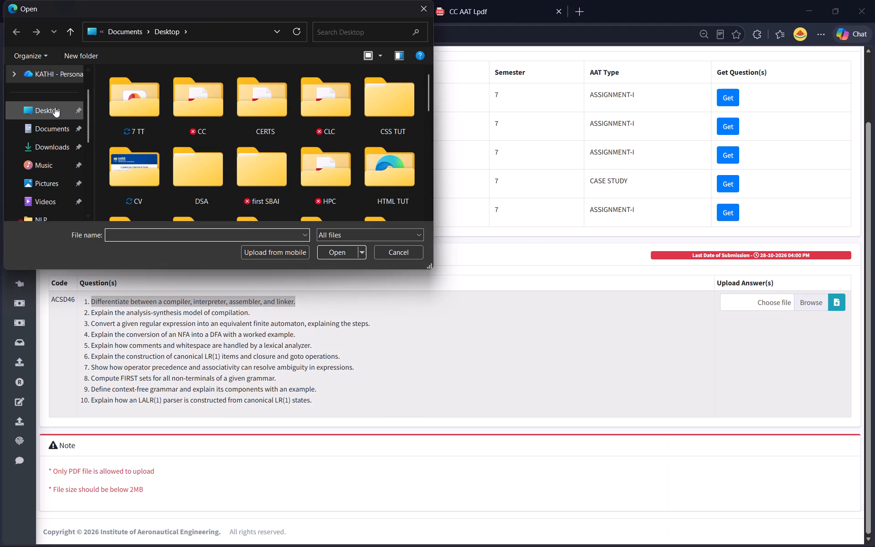
{"action": "left_click", "coordinate": [54, 107]}
{"action": "scroll", "coordinate": [257, 154], "scroll_direction": "down", "scroll_amount": 1}
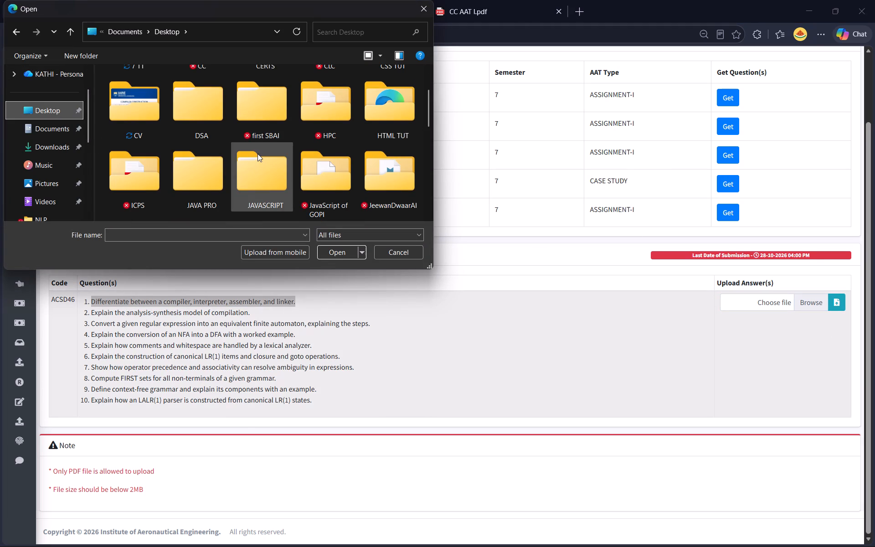
{"action": "scroll", "coordinate": [257, 154], "scroll_direction": "down", "scroll_amount": 2}
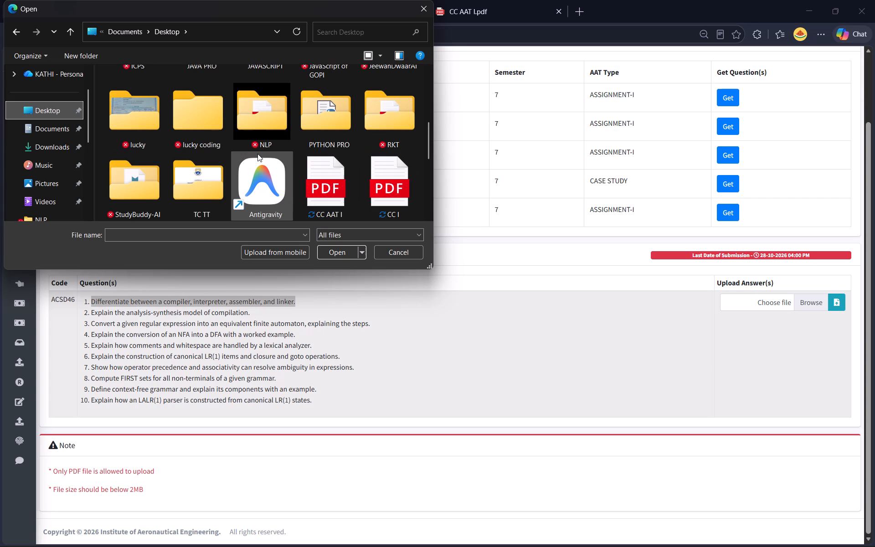
{"action": "scroll", "coordinate": [257, 154], "scroll_direction": "down", "scroll_amount": 1}
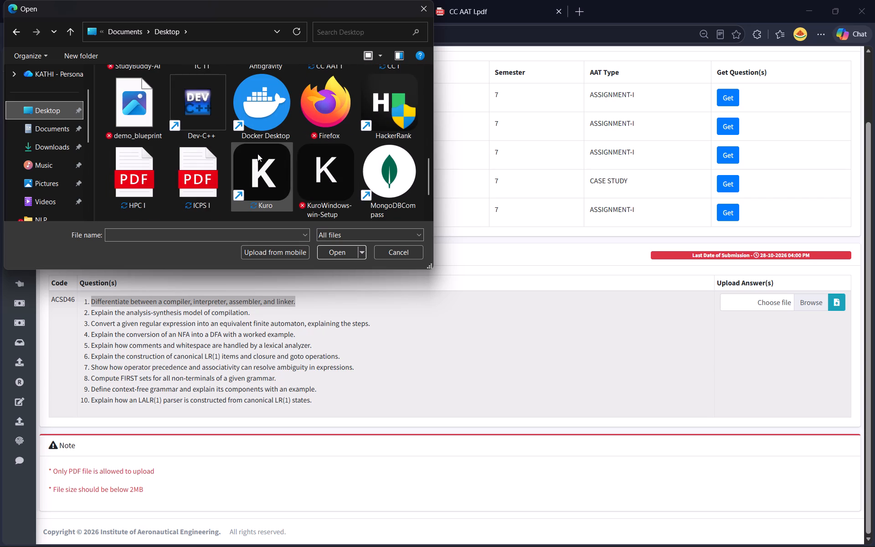
{"action": "scroll", "coordinate": [257, 154], "scroll_direction": "down", "scroll_amount": 1}
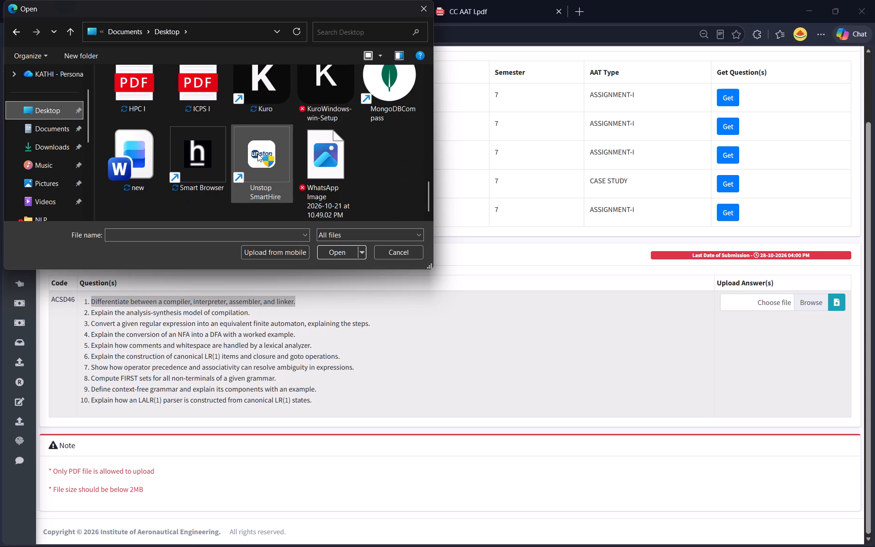
{"action": "scroll", "coordinate": [257, 154], "scroll_direction": "up", "scroll_amount": 3}
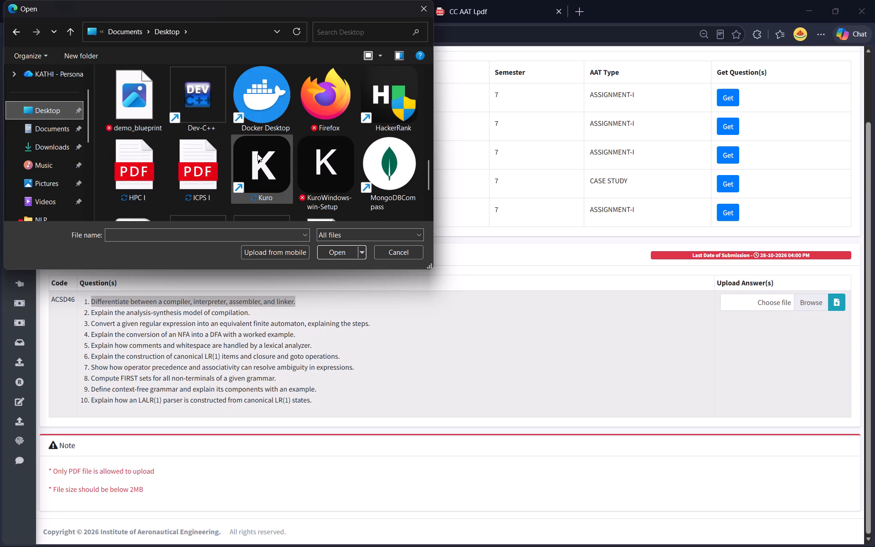
{"action": "scroll", "coordinate": [257, 154], "scroll_direction": "up", "scroll_amount": 1}
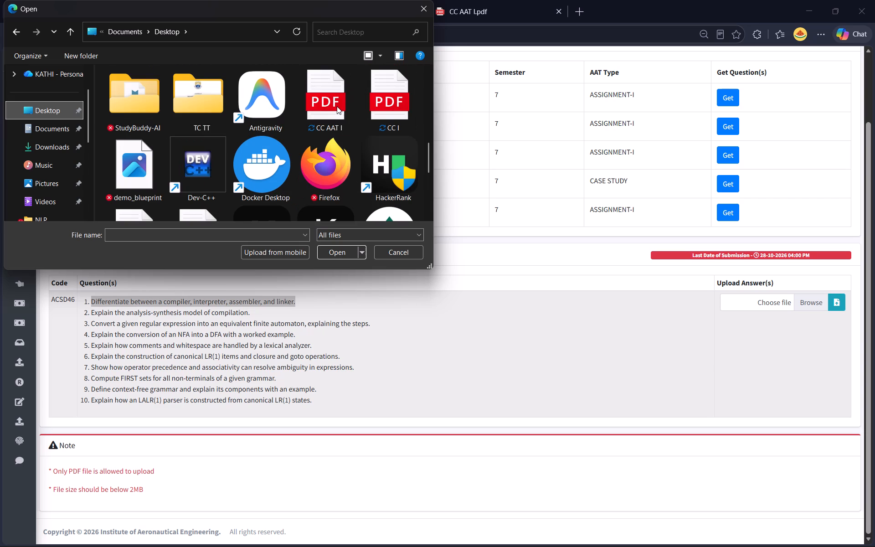
{"action": "double_click", "coordinate": [337, 106]}
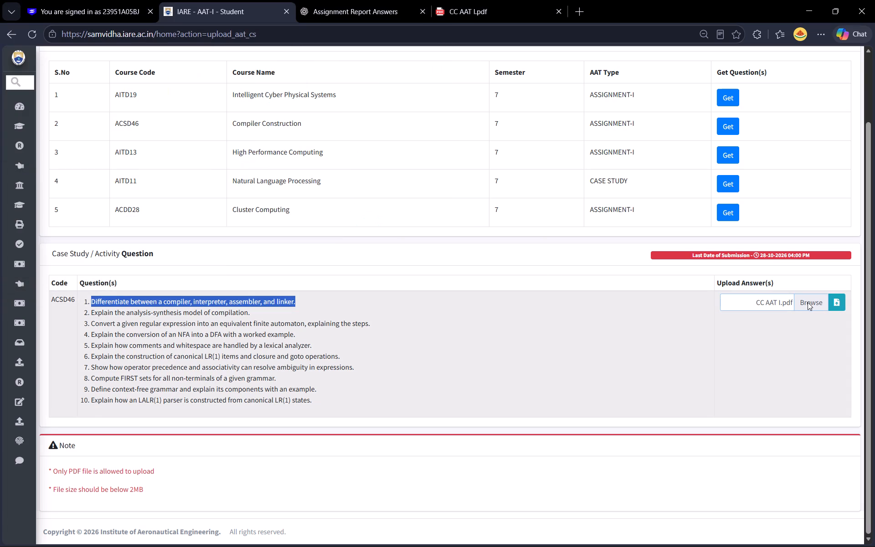
{"action": "left_click", "coordinate": [837, 303]}
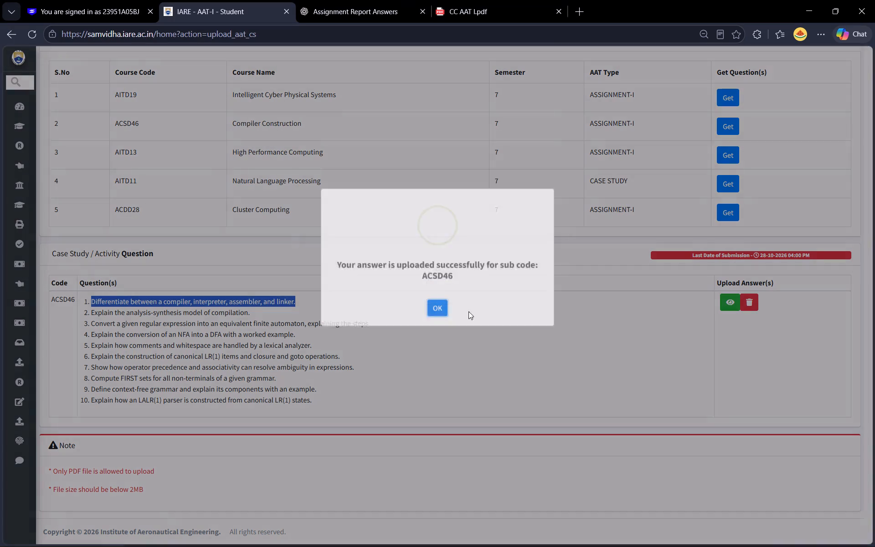
{"action": "left_click", "coordinate": [440, 346]}
Get the High Performance Computing (AITD13) assignment, check its uploaded answer PDF, and close the open PDFs.
{"action": "left_click", "coordinate": [732, 163]}
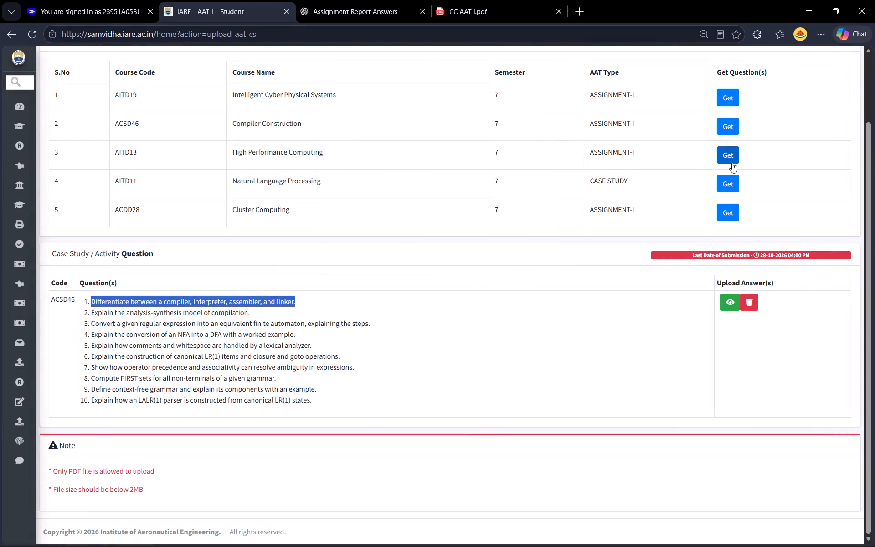
{"action": "left_click", "coordinate": [435, 346]}
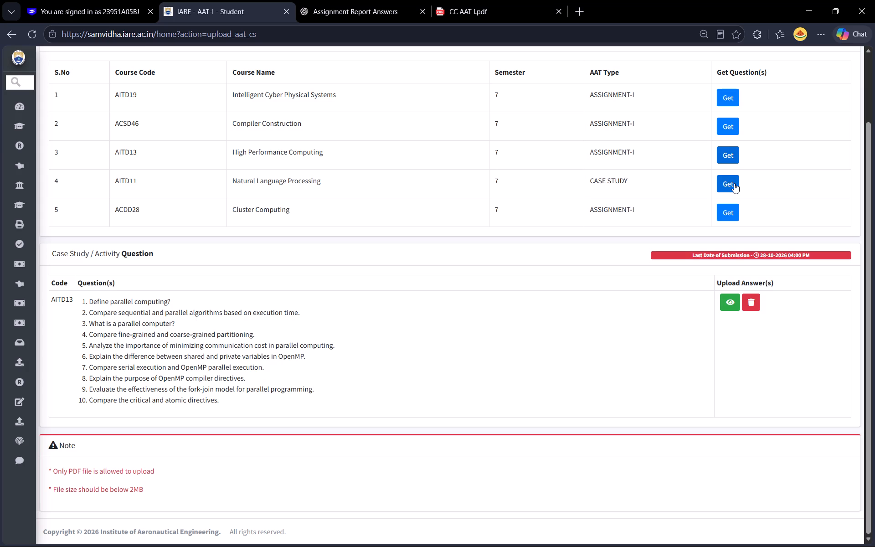
{"action": "left_click", "coordinate": [730, 154]}
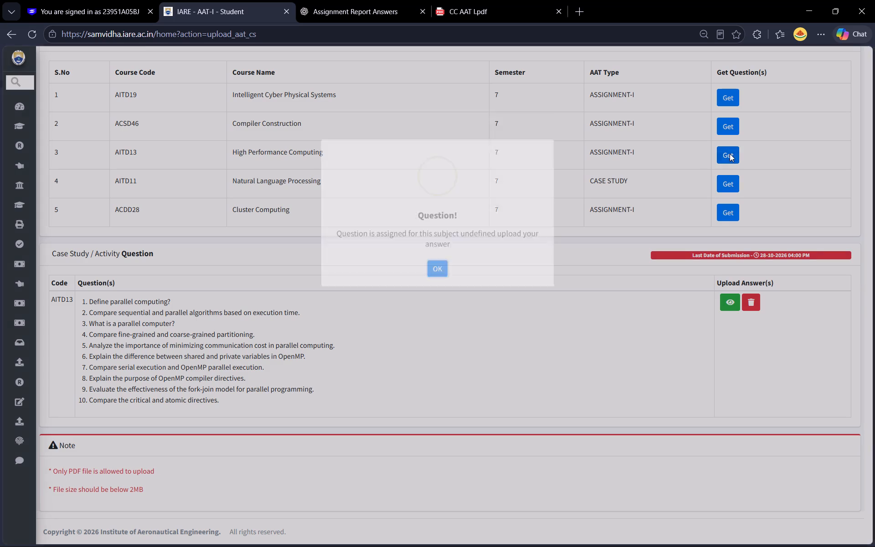
{"action": "left_click", "coordinate": [435, 356]}
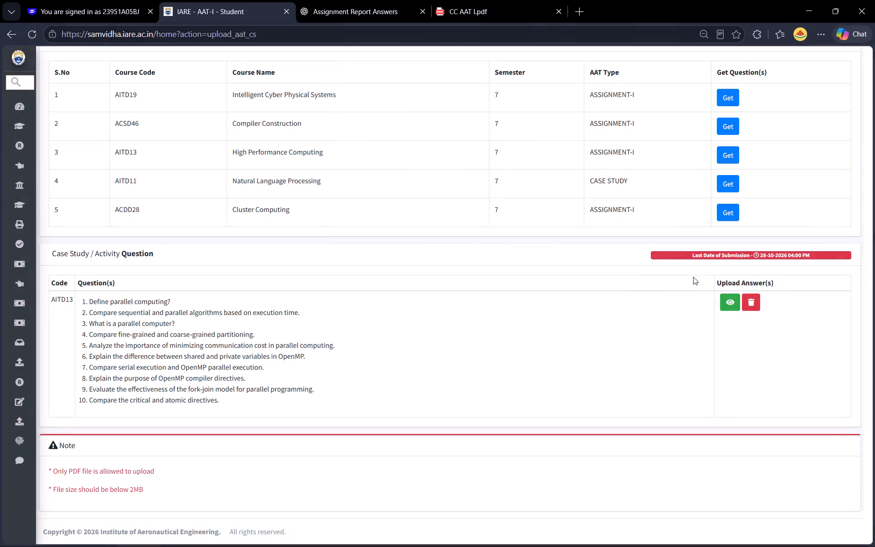
{"action": "left_click", "coordinate": [730, 305]}
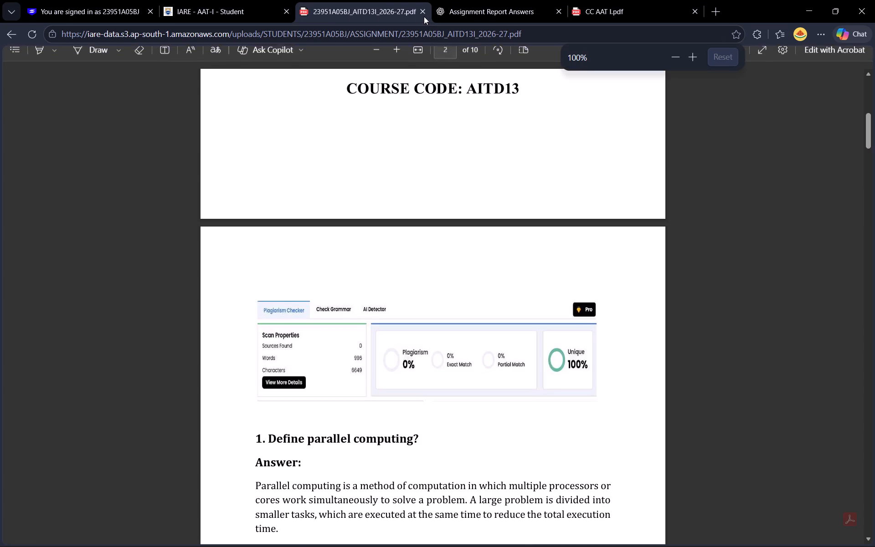
{"action": "scroll", "coordinate": [431, 106], "scroll_direction": "up", "scroll_amount": 6}
{"action": "scroll", "coordinate": [431, 106], "scroll_direction": "down", "scroll_amount": 1}
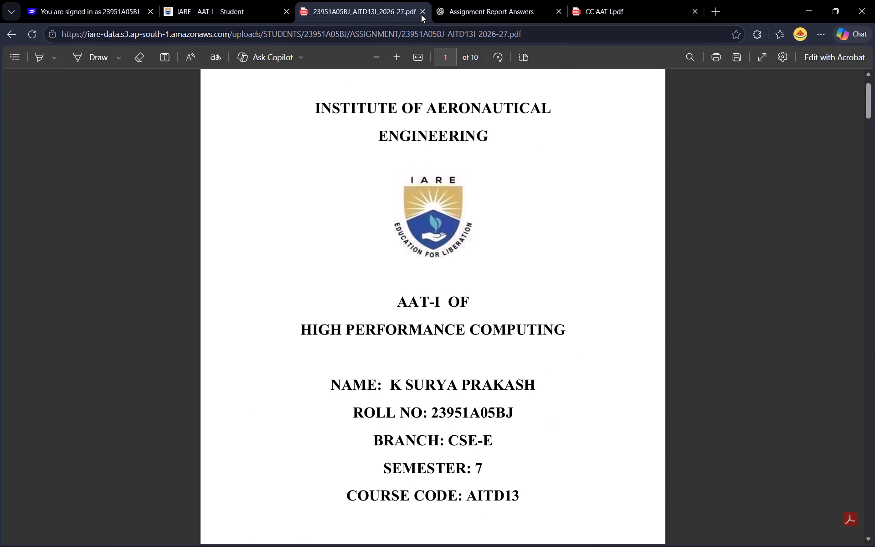
{"action": "left_click", "coordinate": [422, 14]}
{"action": "left_click", "coordinate": [561, 11]}
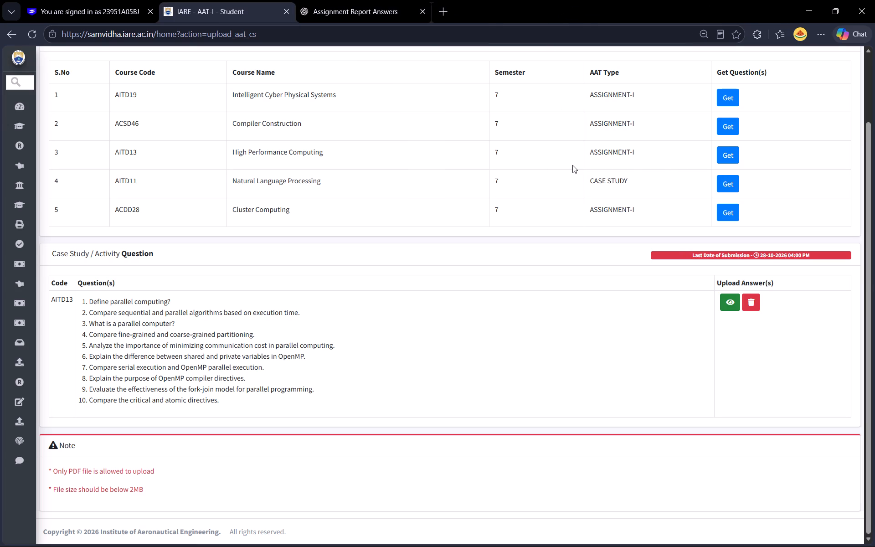
Get the Cluster Computing (ACDD28) assignment to check its submission status.
{"action": "left_click", "coordinate": [736, 219]}
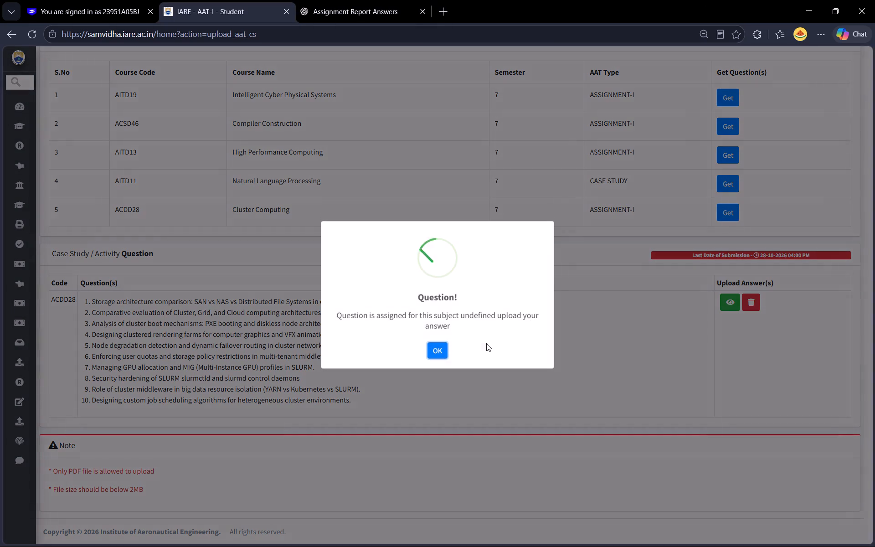
{"action": "left_click", "coordinate": [443, 356]}
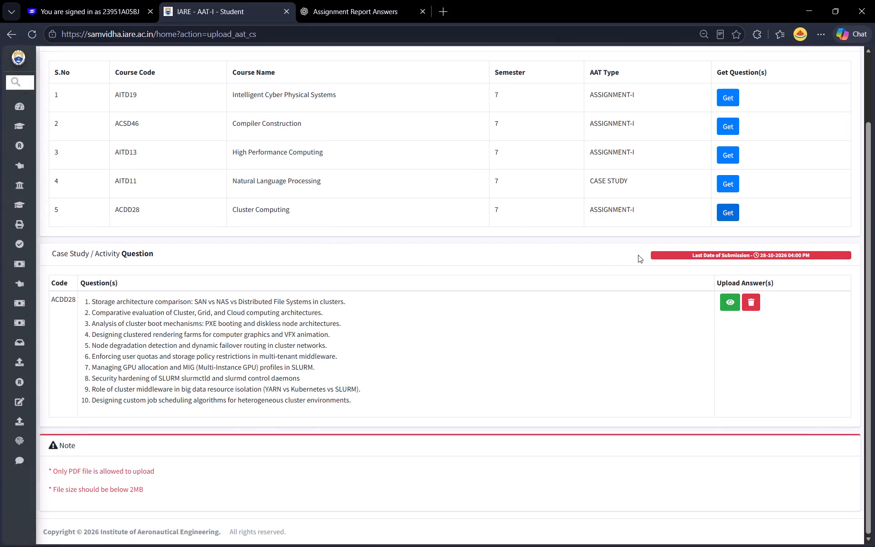
Get the Natural Language Processing (AITD11) case study and copy its question text, "Government Portals ? Citizen Grievance Classification and Routing".
{"action": "left_click", "coordinate": [730, 182]}
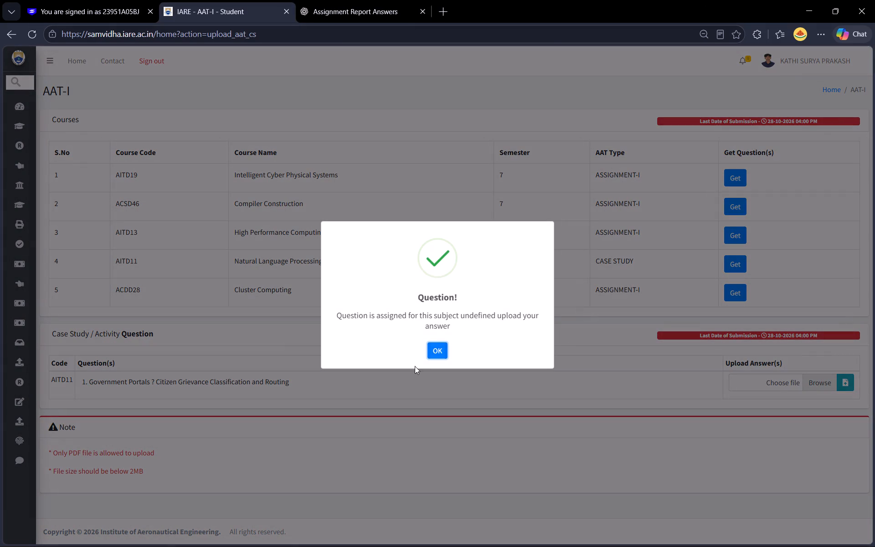
{"action": "left_click", "coordinate": [432, 351]}
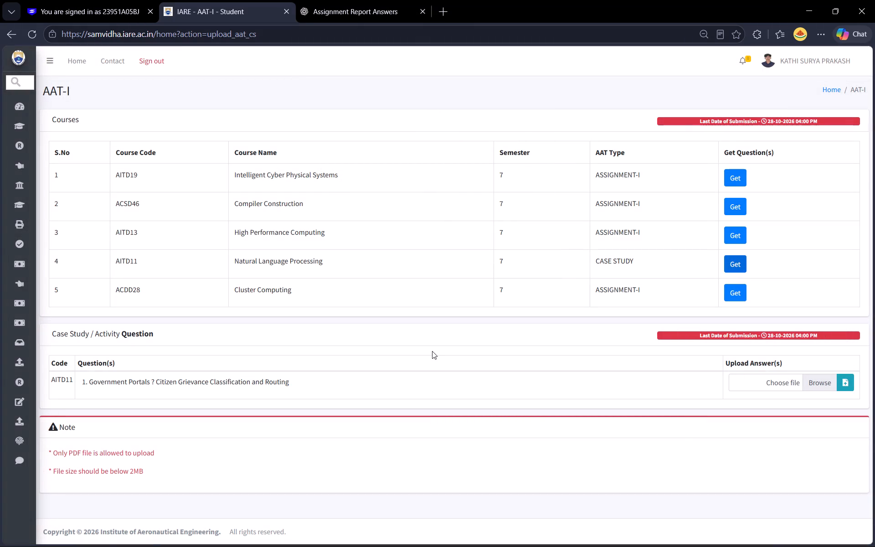
{"action": "left_click_drag", "start_coordinate": [296, 384], "coordinate": [124, 389]}
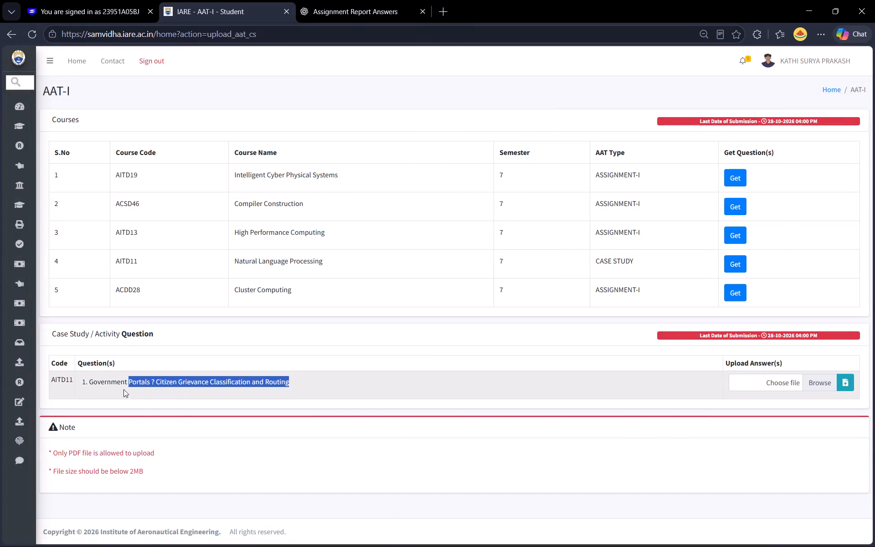
{"action": "left_click_drag", "start_coordinate": [124, 389], "coordinate": [88, 391]}
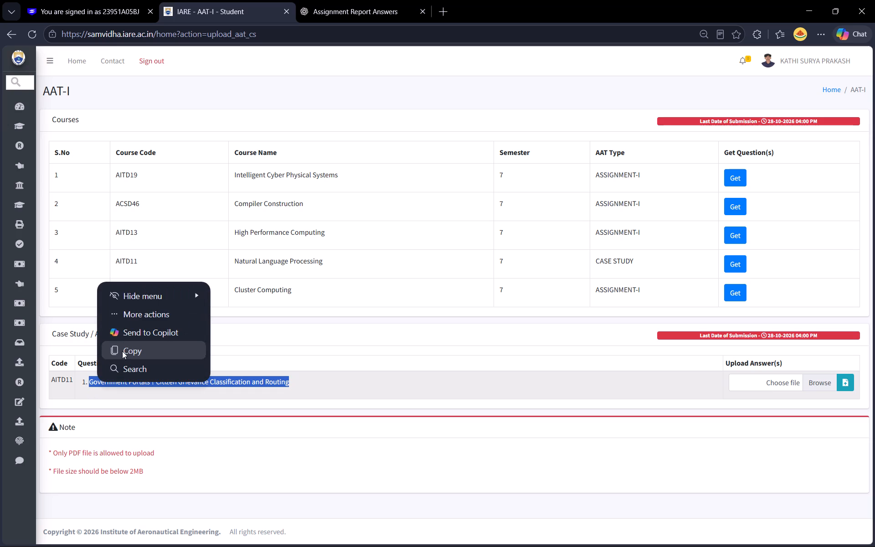
{"action": "left_click", "coordinate": [122, 351]}
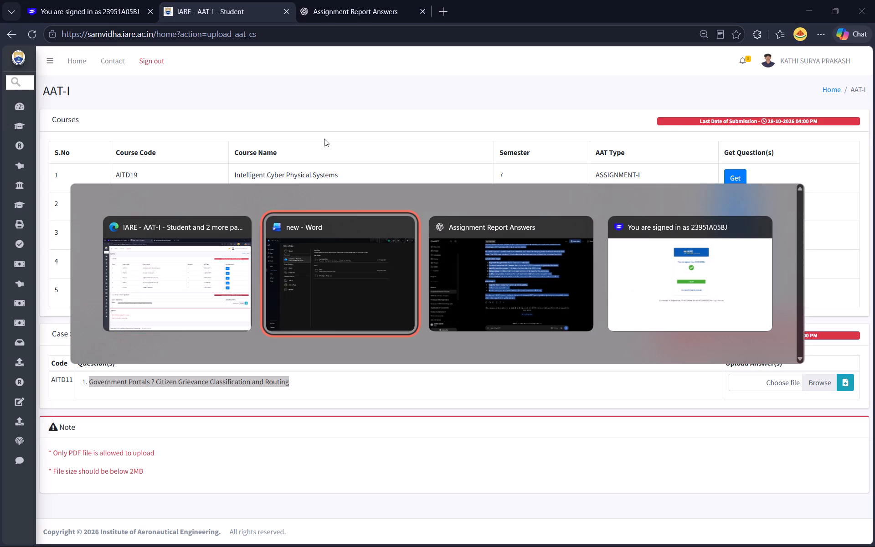
Switch to Word and close the document named new.
{"action": "left_click", "coordinate": [874, 0]}
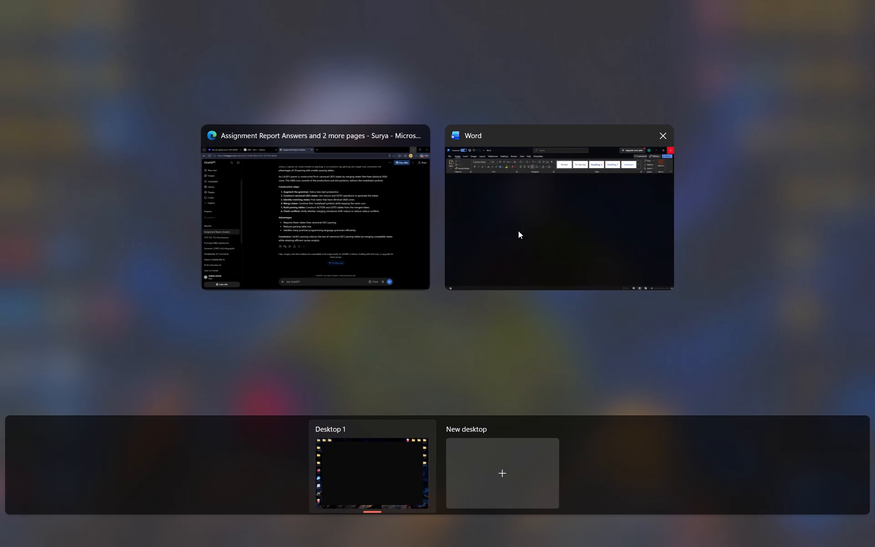
{"action": "left_click", "coordinate": [659, 135]}
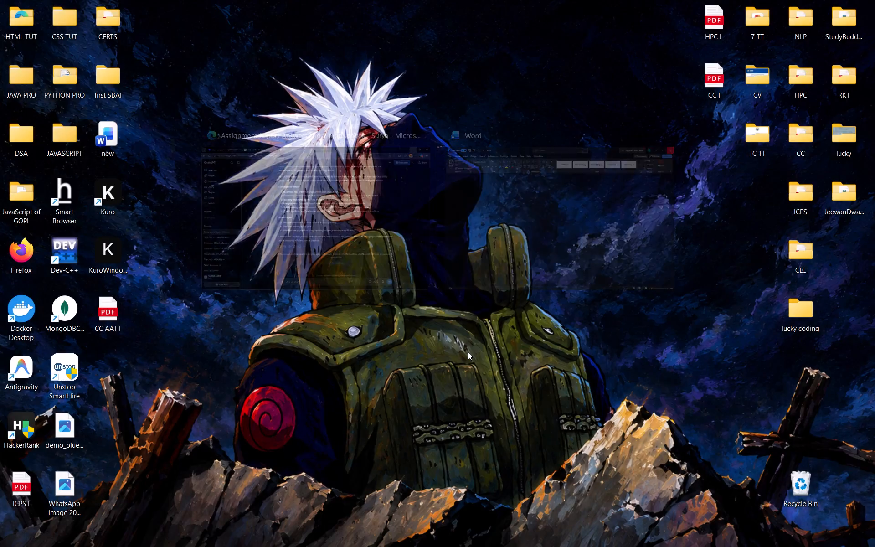
Open the Downloads folder in File Explorer.
{"action": "left_click", "coordinate": [504, 533]}
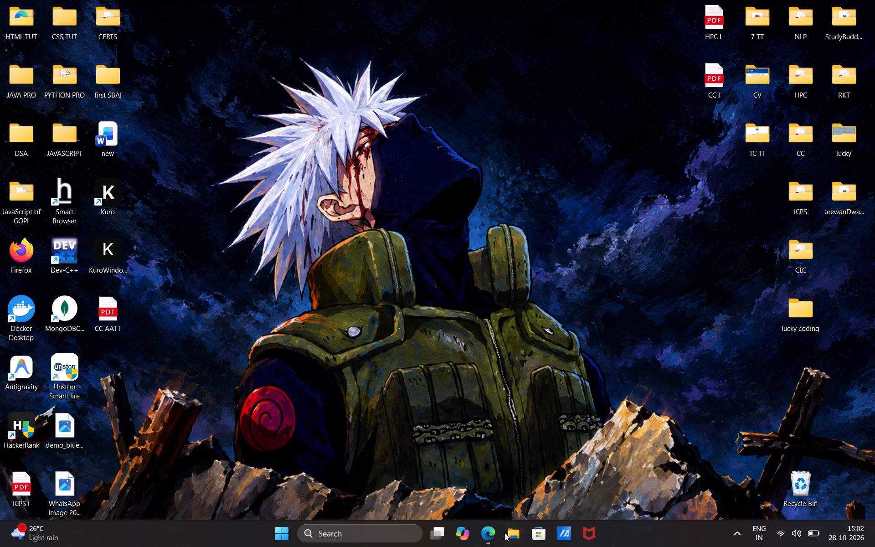
{"action": "left_click", "coordinate": [51, 202]}
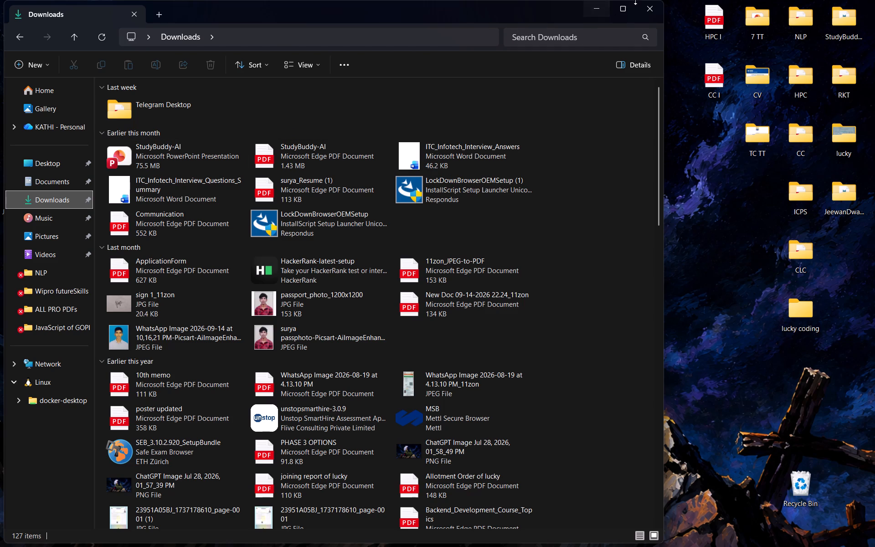
Close the Downloads window, line up the CC AAT I and ICPS I PDFs beneath CC I, and refresh the desktop.
{"action": "left_click", "coordinate": [647, 6]}
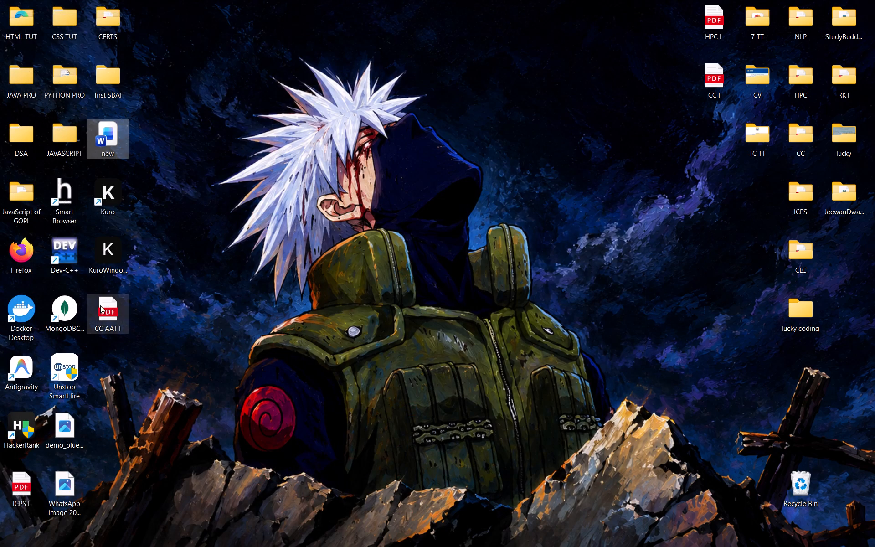
{"action": "left_click_drag", "start_coordinate": [110, 307], "coordinate": [706, 129]}
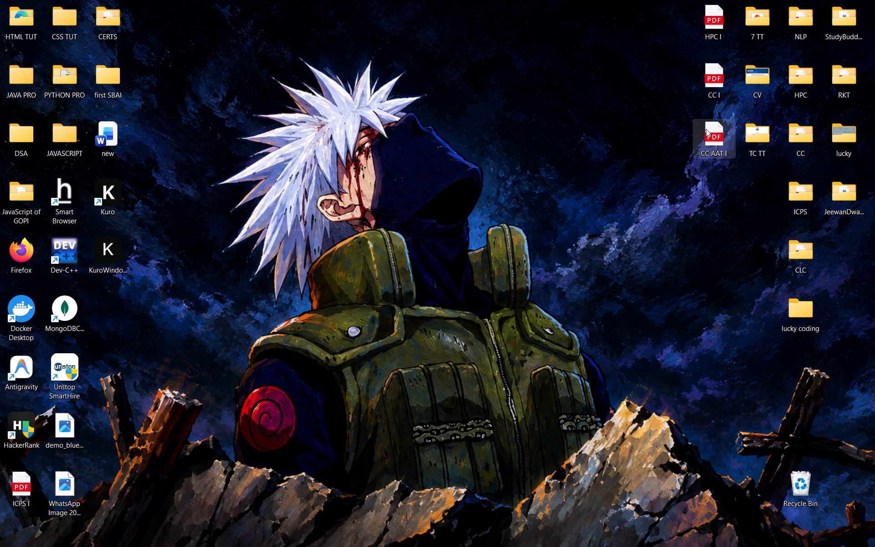
{"action": "left_click_drag", "start_coordinate": [15, 480], "coordinate": [683, 164]}
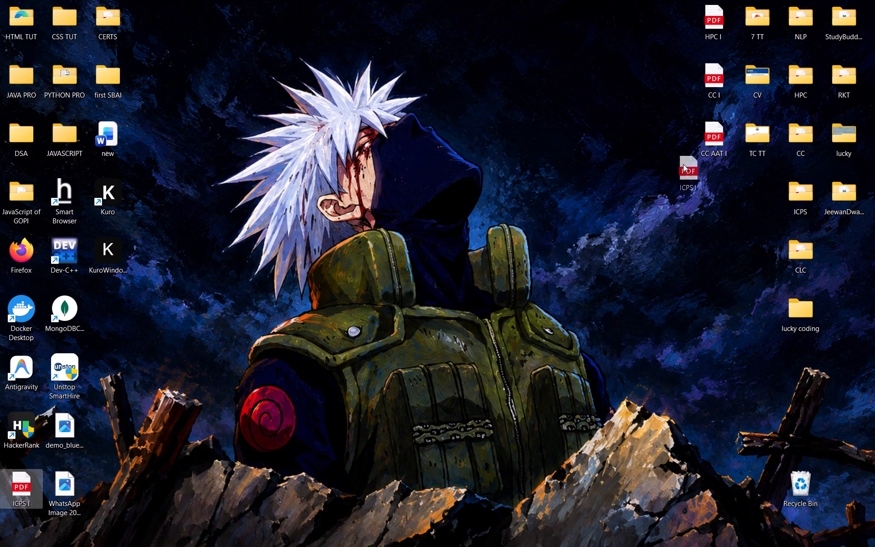
{"action": "left_click_drag", "start_coordinate": [683, 164], "coordinate": [702, 194]}
{"action": "right_click", "coordinate": [482, 45]}
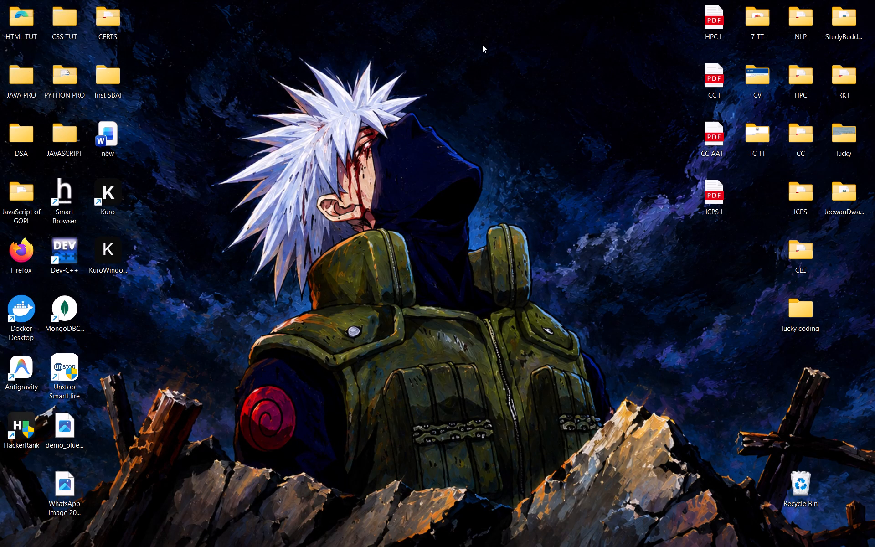
{"action": "left_click", "coordinate": [510, 91]}
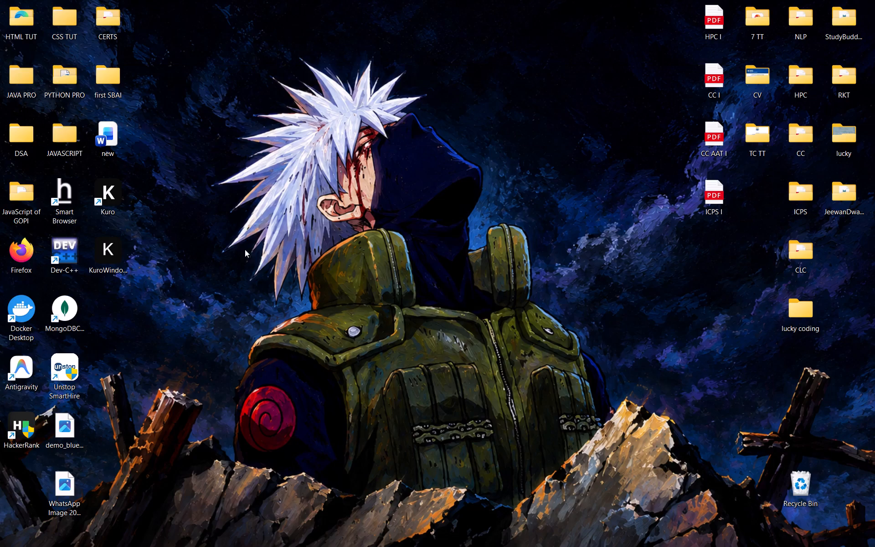
Search Windows for Word and launch it.
{"action": "type", "text": "WI"}
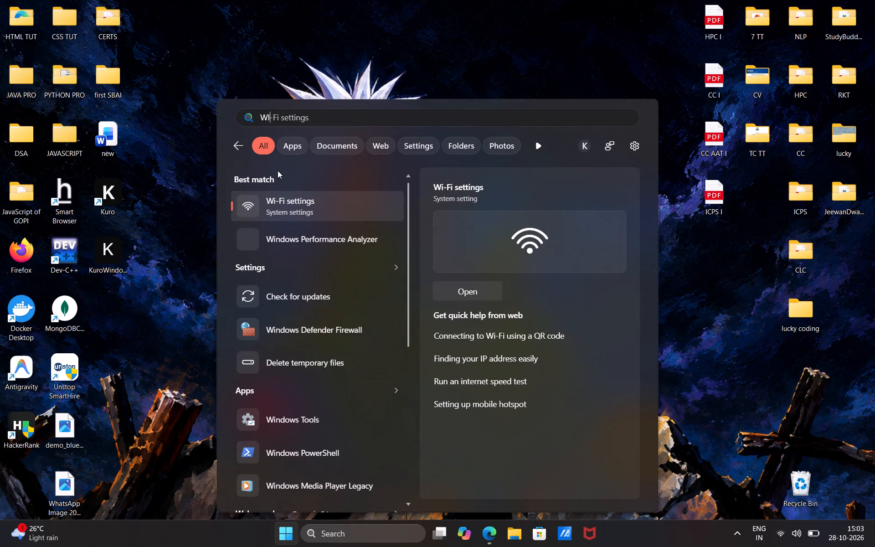
{"action": "key", "text": "BackSpace"}
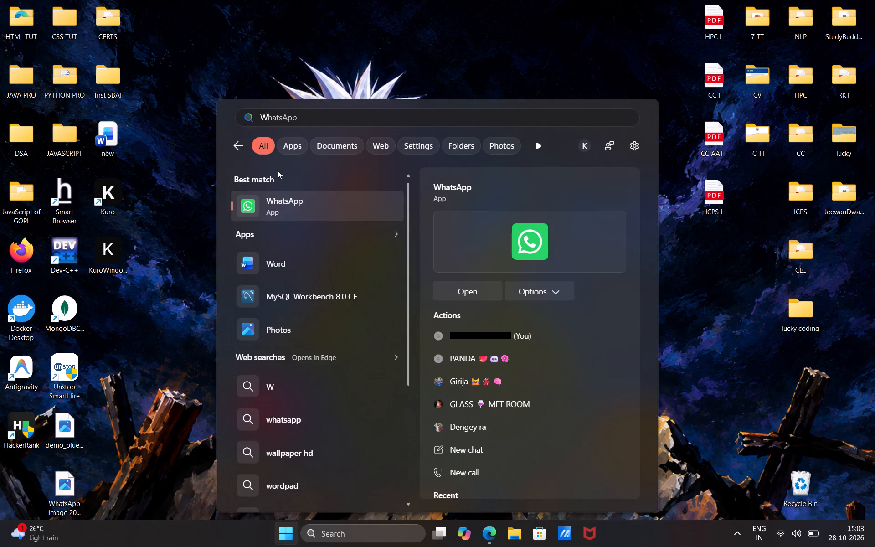
{"action": "type", "text": "ORD"}
{"action": "key", "text": "Return"}
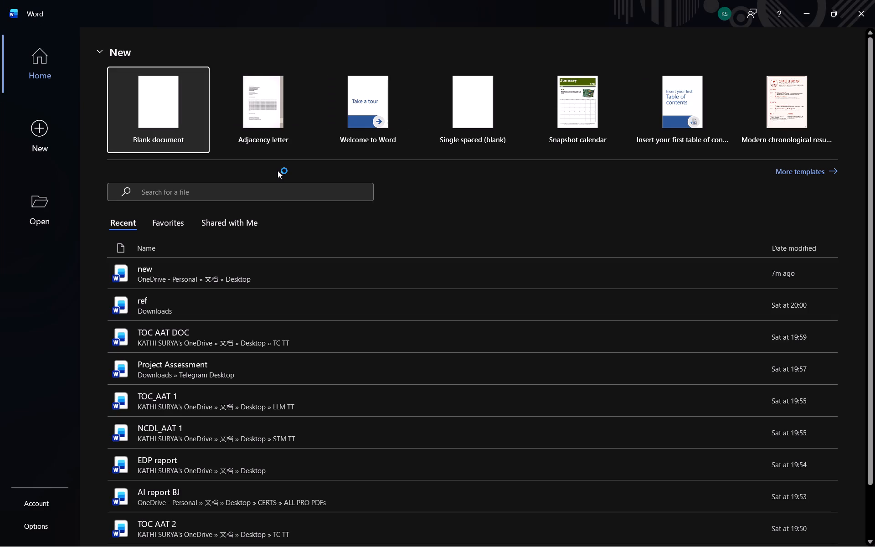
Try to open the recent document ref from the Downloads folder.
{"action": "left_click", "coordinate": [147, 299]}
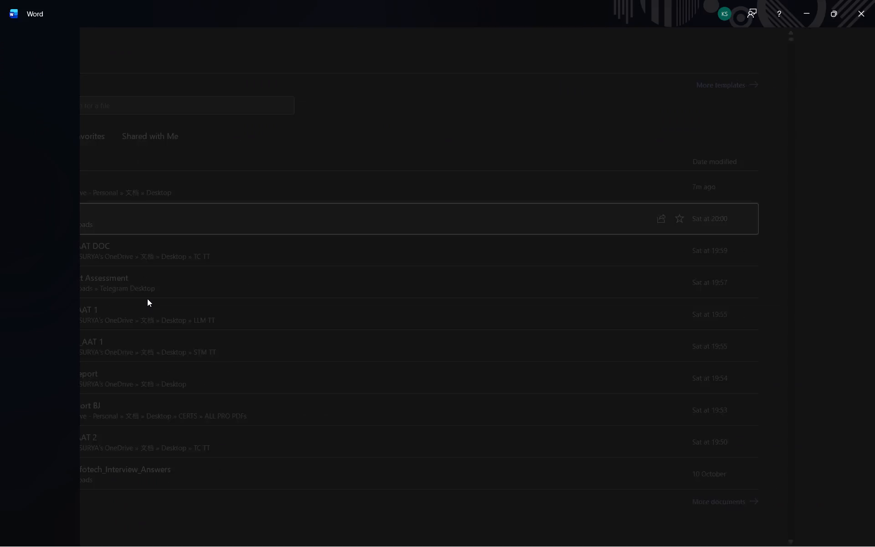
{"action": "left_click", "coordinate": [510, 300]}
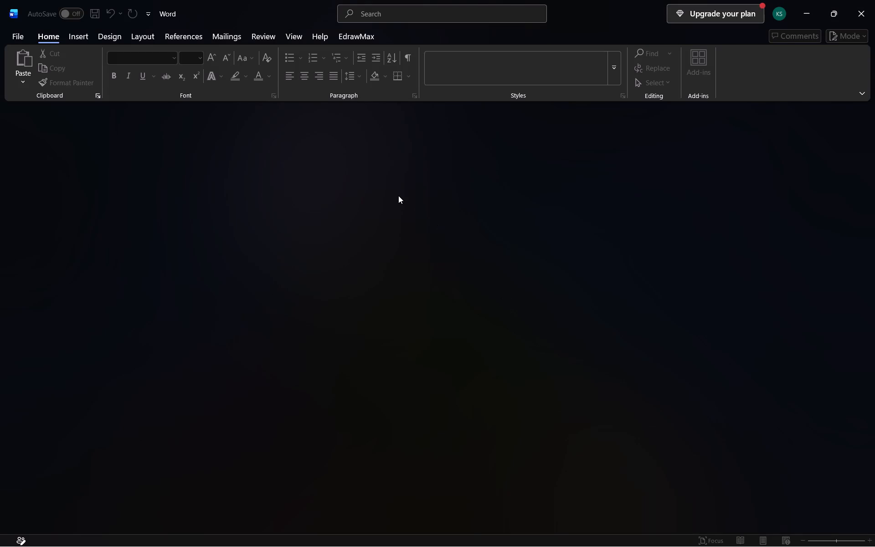
Open the recent document TOC AAT DOC and go over its cover page.
{"action": "left_click", "coordinate": [13, 38]}
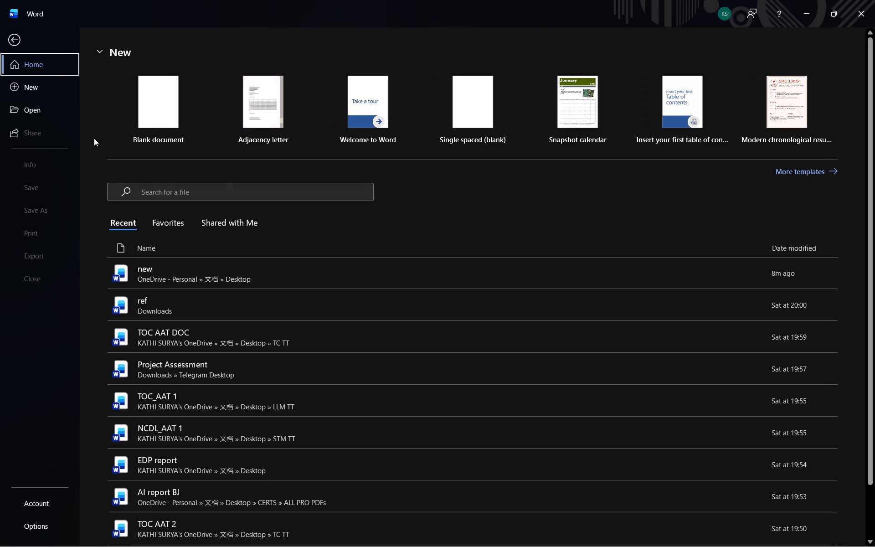
{"action": "left_click", "coordinate": [191, 331]}
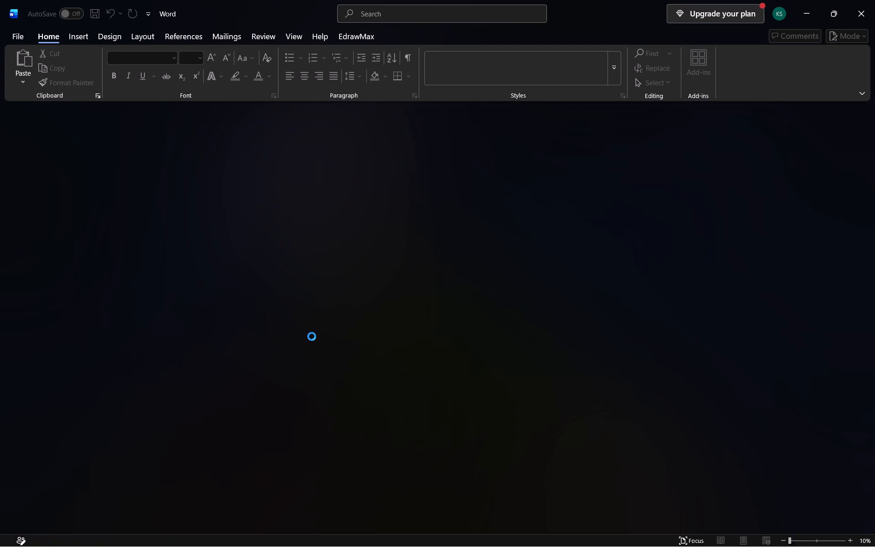
{"action": "scroll", "coordinate": [312, 336], "scroll_direction": "down", "scroll_amount": 2}
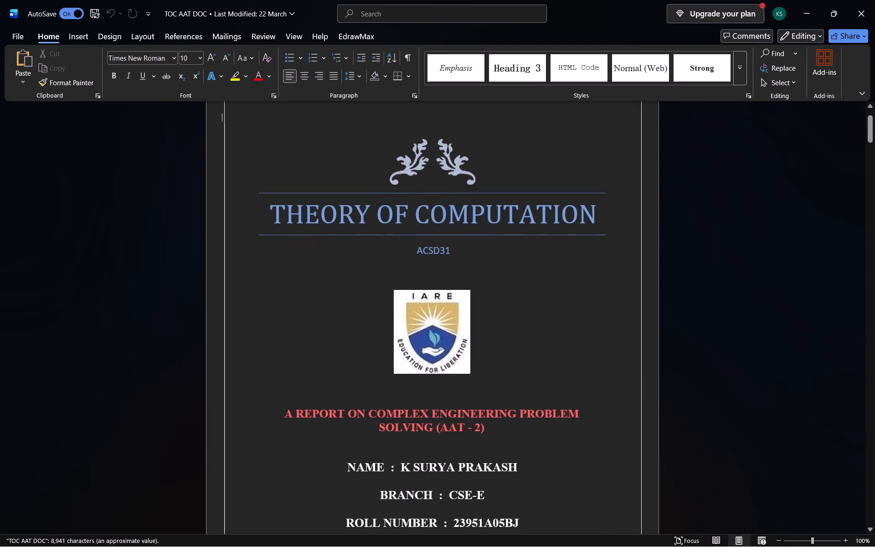
{"action": "scroll", "coordinate": [312, 336], "scroll_direction": "down", "scroll_amount": 1}
{"action": "scroll", "coordinate": [312, 336], "scroll_direction": "up", "scroll_amount": 2}
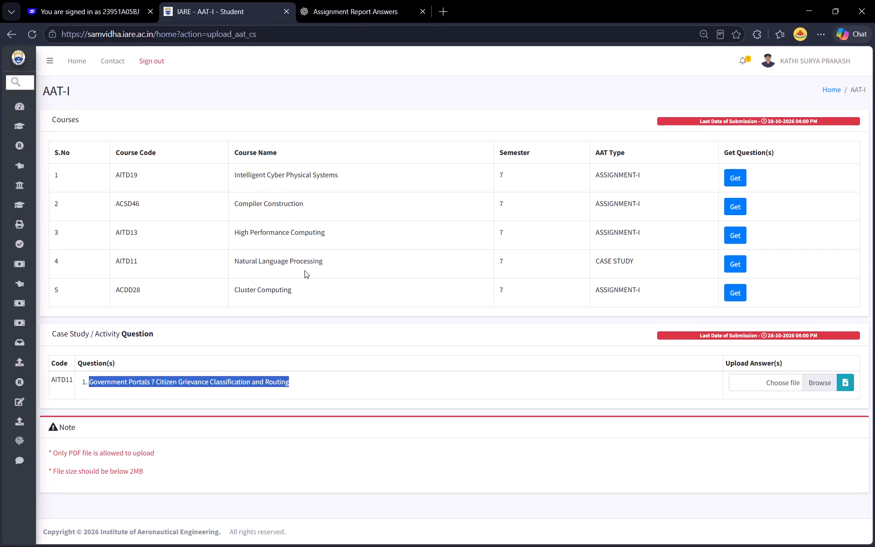
Switch to Edge and copy the course name Natural Language Processing from the AAT-I course table.
{"action": "left_click_drag", "start_coordinate": [326, 261], "coordinate": [231, 261]}
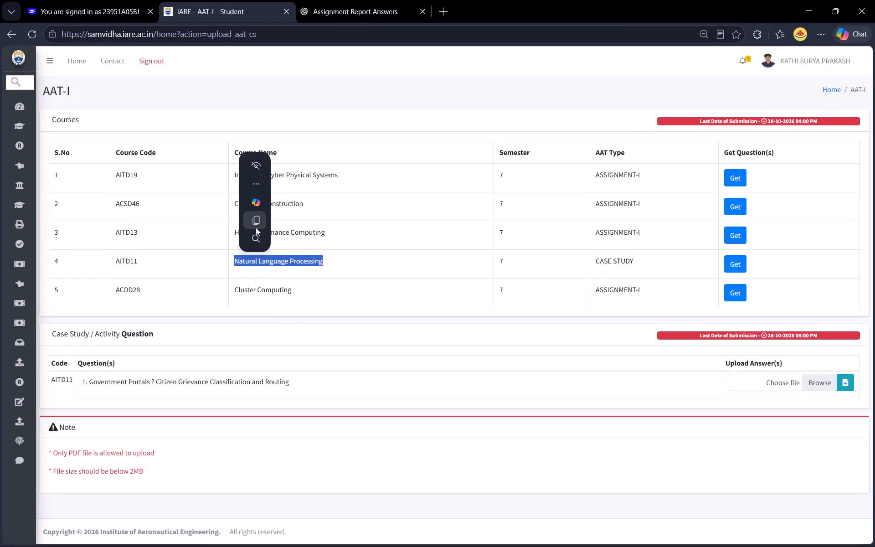
{"action": "left_click", "coordinate": [256, 227]}
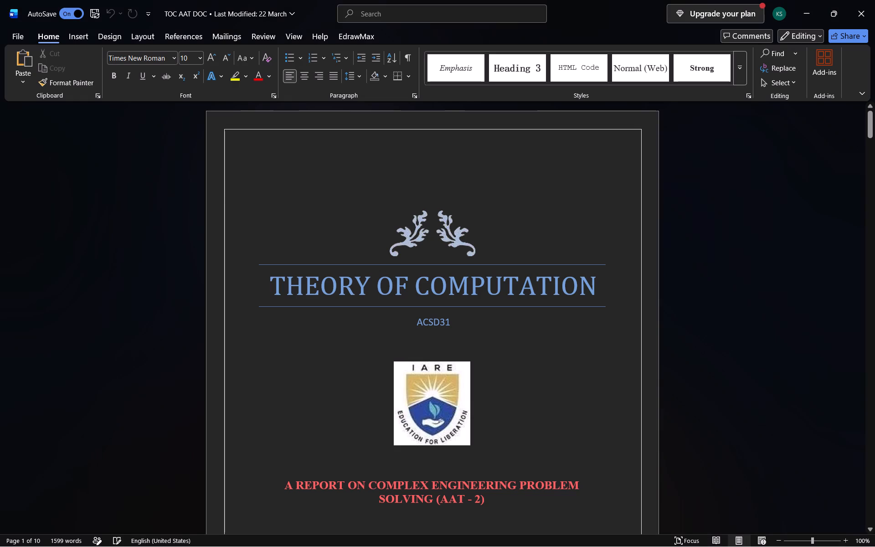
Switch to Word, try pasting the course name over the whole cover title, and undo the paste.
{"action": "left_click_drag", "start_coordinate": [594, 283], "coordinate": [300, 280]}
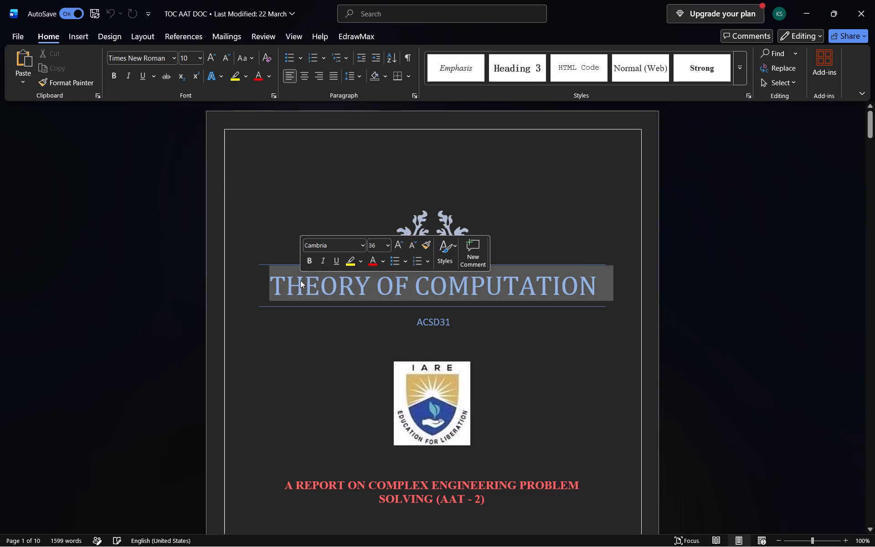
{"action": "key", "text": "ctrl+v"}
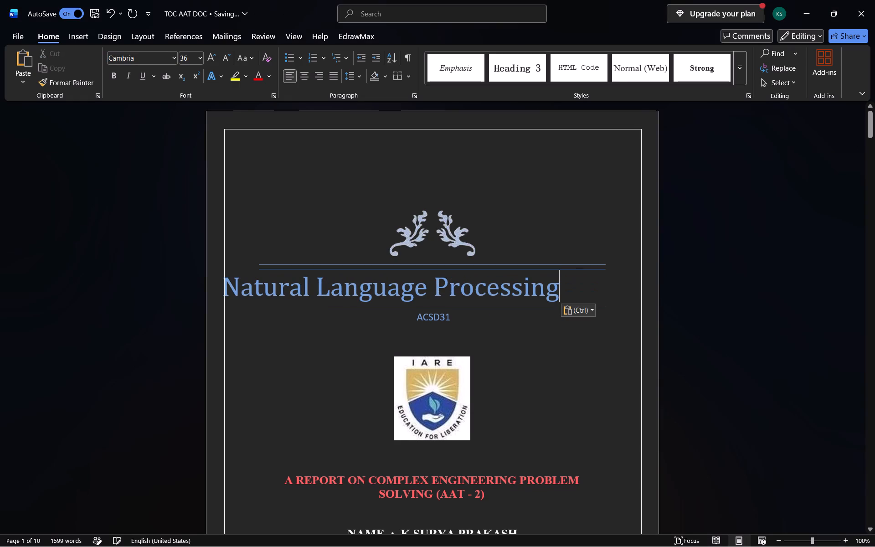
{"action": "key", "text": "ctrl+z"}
Replace the cover title THEORY OF COMPUTATION with the copied Natural Language Processing, keeping the title's centred formatting.
{"action": "left_click", "coordinate": [604, 285]}
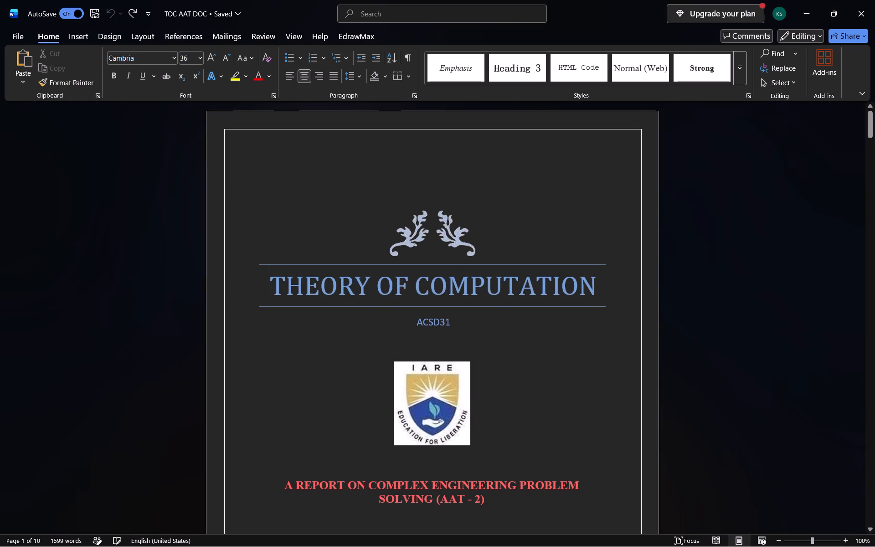
{"action": "key", "text": "BackSpace"}
{"action": "key", "text": "BackSpace"}
{"action": "key", "text": "BackSpace"}
{"action": "key", "text": "BackSpace"}
{"action": "key", "text": "BackSpace"}
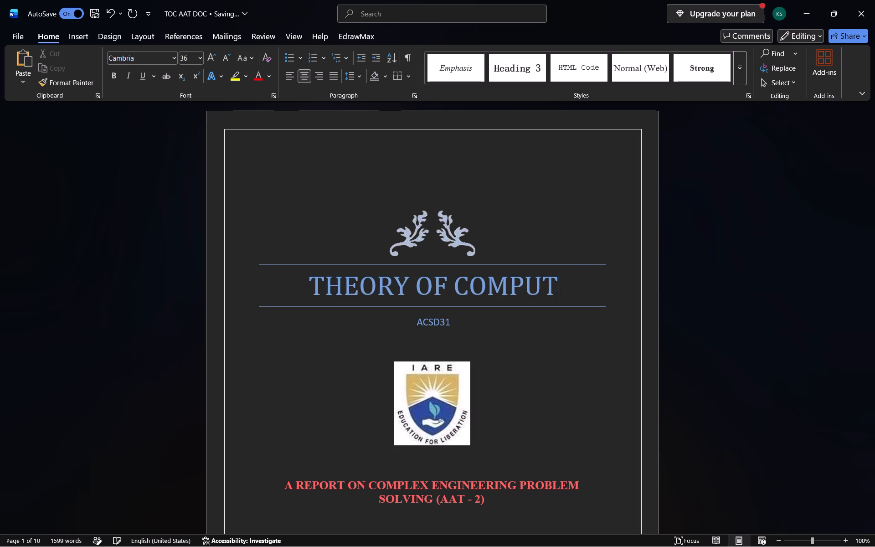
{"action": "key", "text": "ctrl+v"}
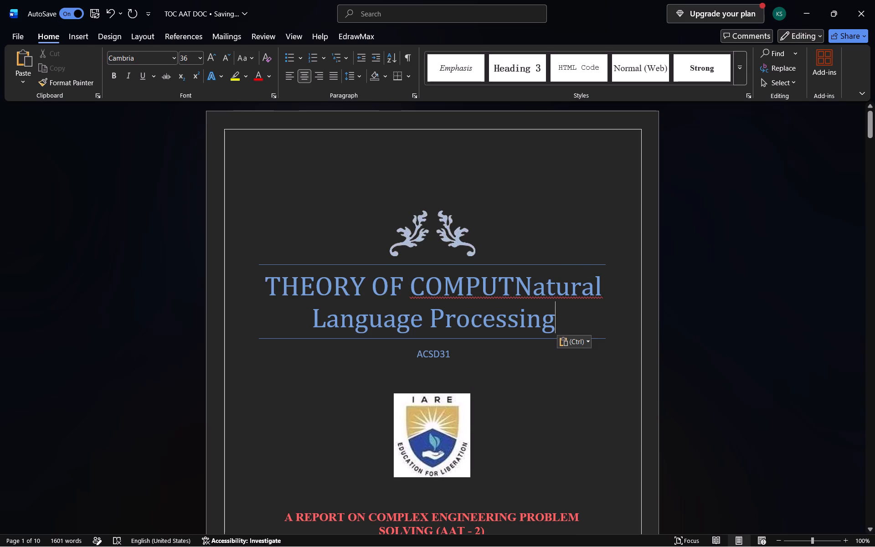
{"action": "left_click", "coordinate": [513, 290]}
{"action": "key", "text": "BackSpace"}
{"action": "key", "text": "BackSpace"}
{"action": "key", "text": "BackSpace"}
{"action": "key", "text": "BackSpace"}
{"action": "key", "text": "BackSpace"}
{"action": "key", "text": "BackSpace"}
{"action": "key", "text": "BackSpace"}
{"action": "key", "text": "BackSpace"}
{"action": "key", "text": "BackSpace"}
{"action": "key", "text": "BackSpace"}
{"action": "key", "text": "BackSpace"}
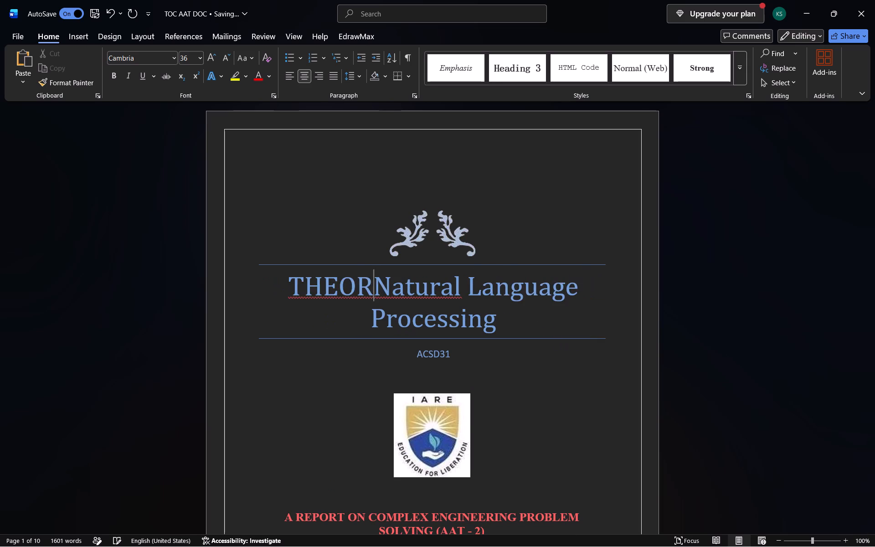
{"action": "key", "text": "BackSpace"}
{"action": "key", "text": "BackSpace"}
{"action": "key", "text": "BackSpace"}
{"action": "key", "text": "BackSpace"}
{"action": "key", "text": "BackSpace"}
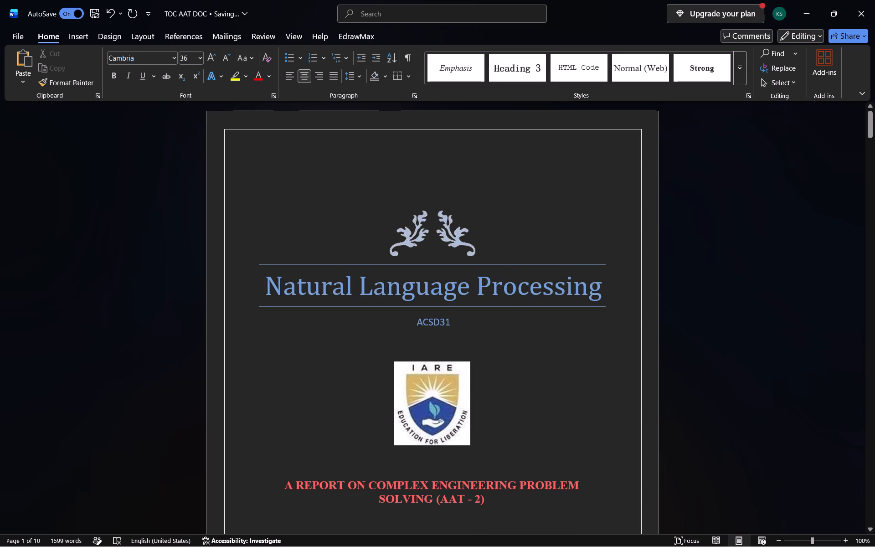
Change the Natural Language Processing cover title to uppercase.
{"action": "left_click_drag", "start_coordinate": [599, 284], "coordinate": [591, 285]}
{"action": "left_click_drag", "start_coordinate": [591, 285], "coordinate": [304, 297]}
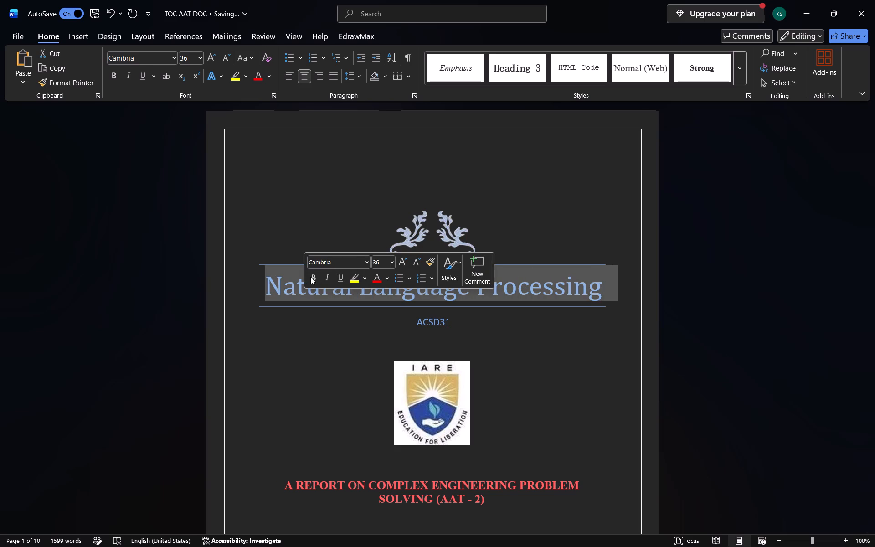
{"action": "left_click", "coordinate": [311, 277]}
{"action": "left_click", "coordinate": [311, 277]}
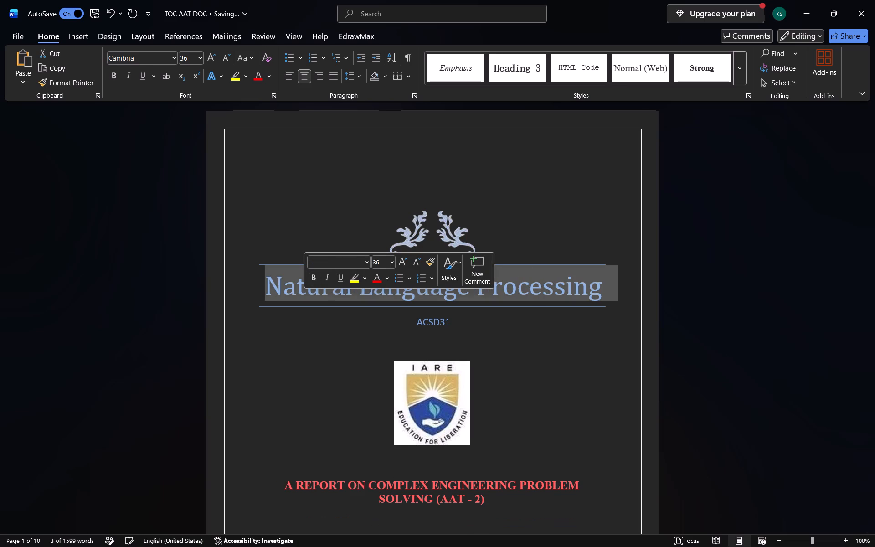
{"action": "left_click", "coordinate": [255, 62]}
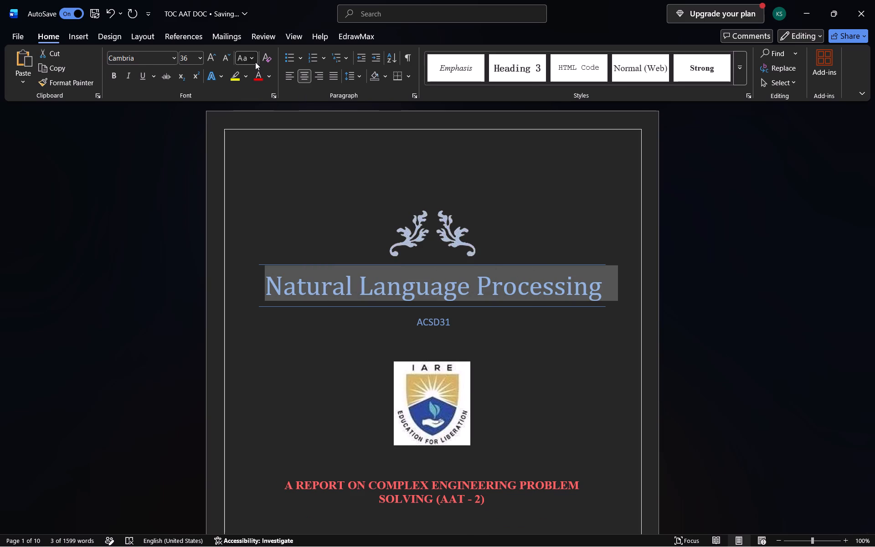
{"action": "left_click", "coordinate": [266, 103]}
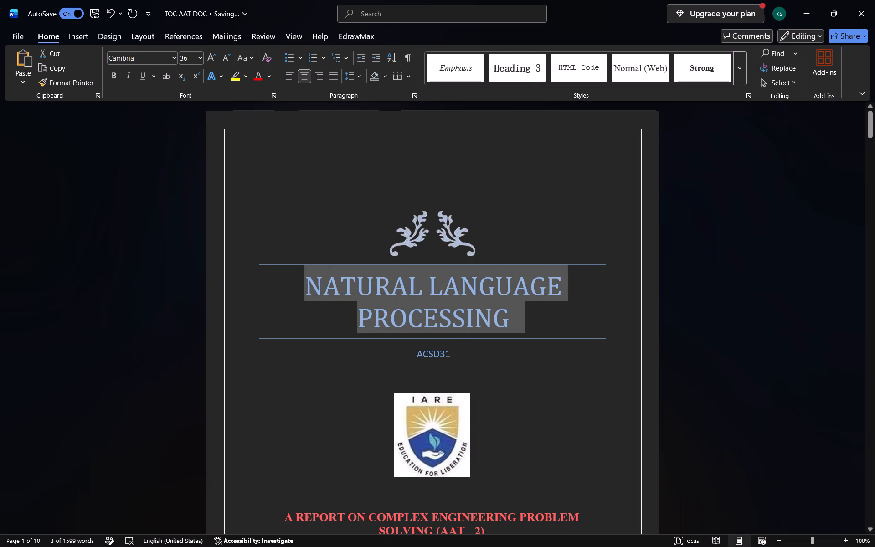
{"action": "left_click", "coordinate": [523, 380]}
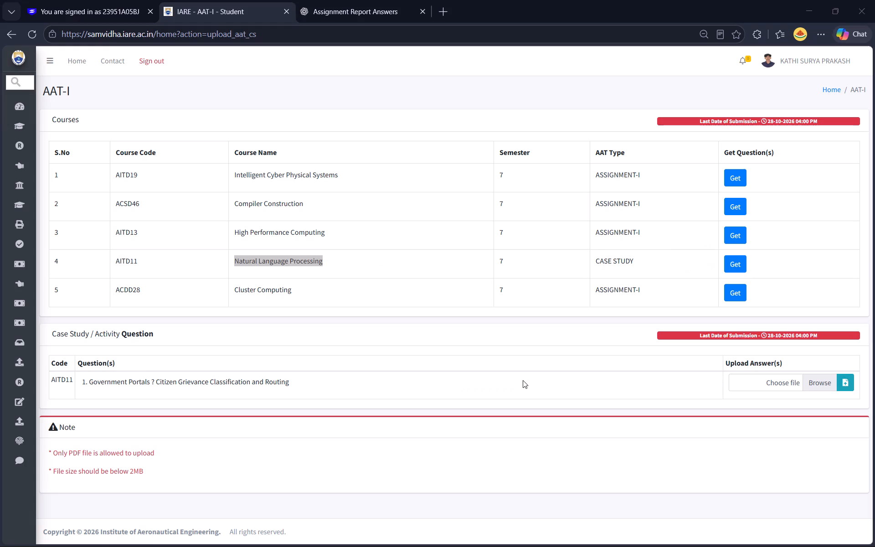
Copy the course code AITD11 from the portal in Edge, paste it over ACSD31 on the Word cover, and centre it.
{"action": "left_click_drag", "start_coordinate": [137, 259], "coordinate": [111, 260]}
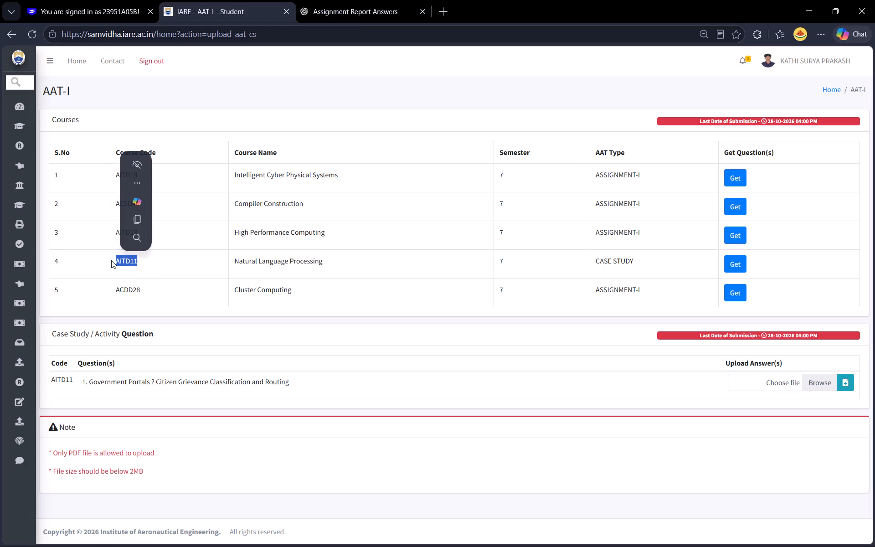
{"action": "left_click", "coordinate": [137, 220]}
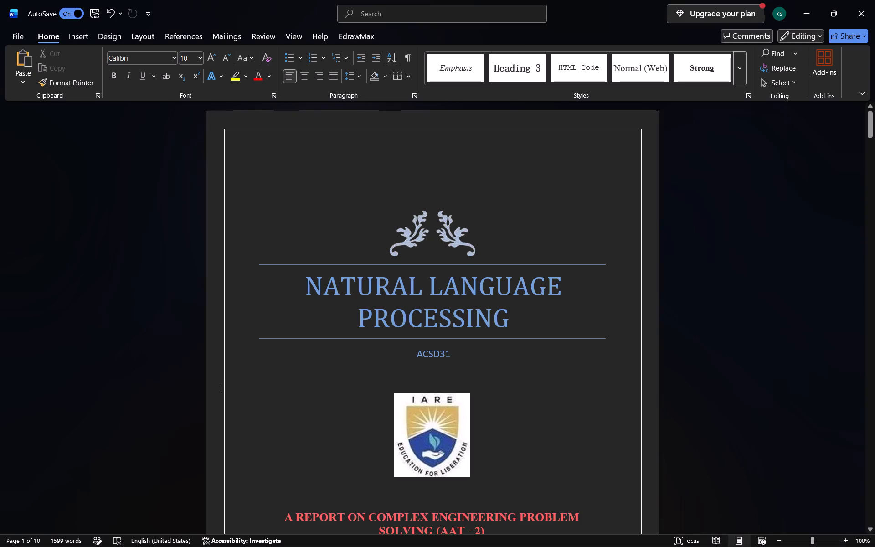
{"action": "left_click_drag", "start_coordinate": [454, 373], "coordinate": [415, 375]}
{"action": "key", "text": "ctrl+v"}
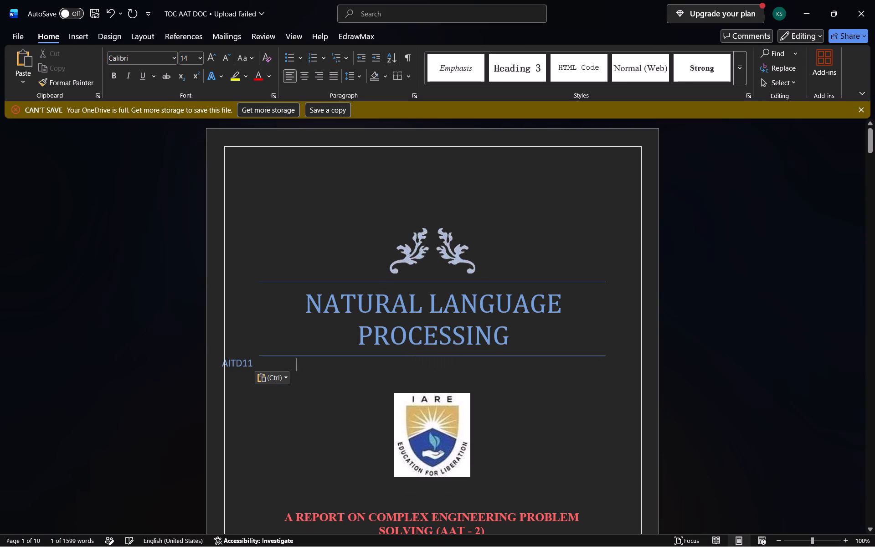
{"action": "left_click", "coordinate": [304, 73]}
{"action": "left_click", "coordinate": [550, 450]}
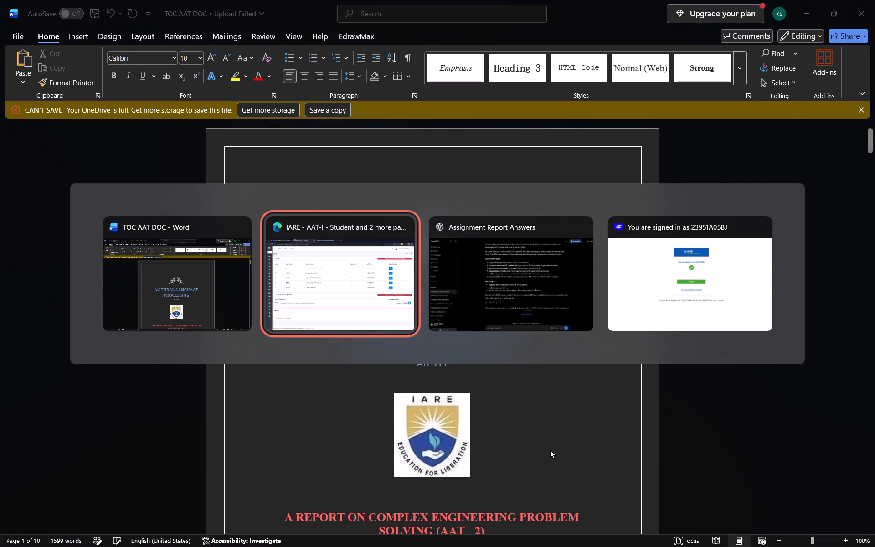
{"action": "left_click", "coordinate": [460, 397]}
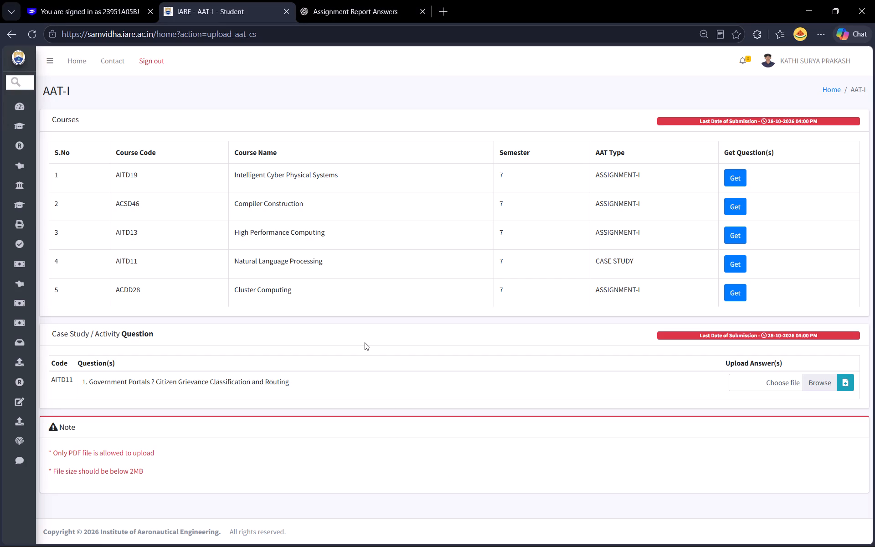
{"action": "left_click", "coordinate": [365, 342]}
Replace the Course Name entry Theory Of Computation in the self-assessment form with Natural Language Processing.
{"action": "scroll", "coordinate": [365, 342], "scroll_direction": "down", "scroll_amount": 1}
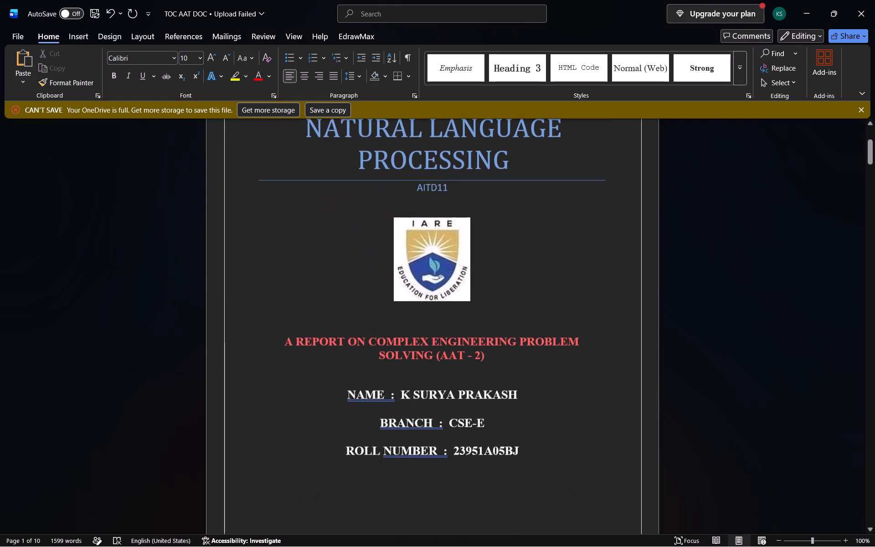
{"action": "scroll", "coordinate": [365, 342], "scroll_direction": "down", "scroll_amount": 2}
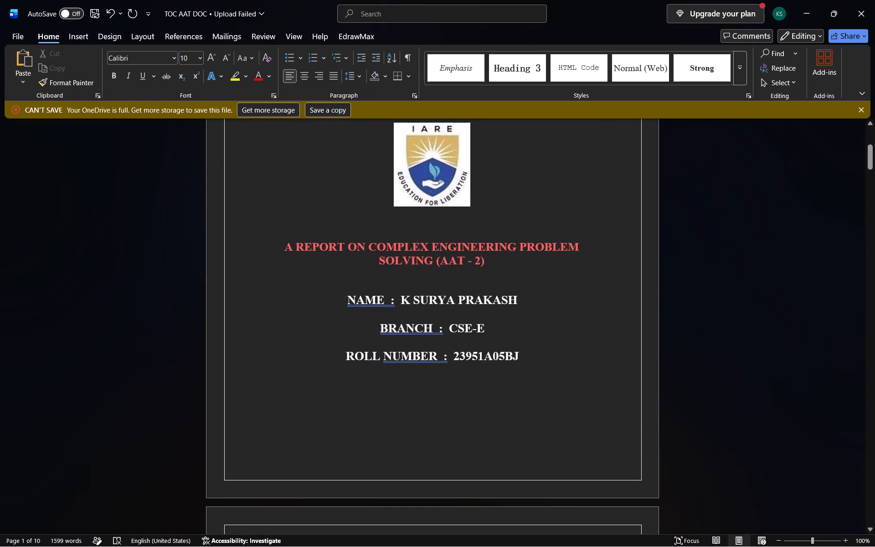
{"action": "scroll", "coordinate": [365, 342], "scroll_direction": "down", "scroll_amount": 1}
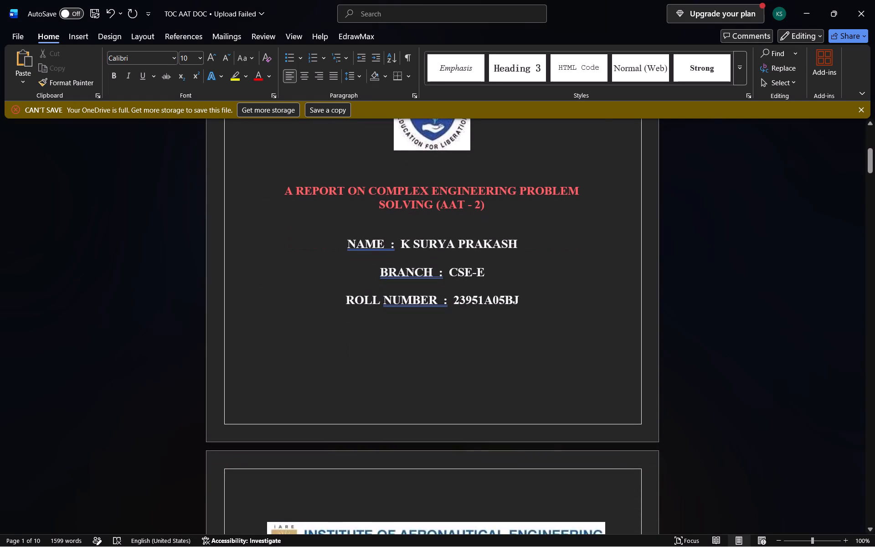
{"action": "scroll", "coordinate": [365, 342], "scroll_direction": "down", "scroll_amount": 4}
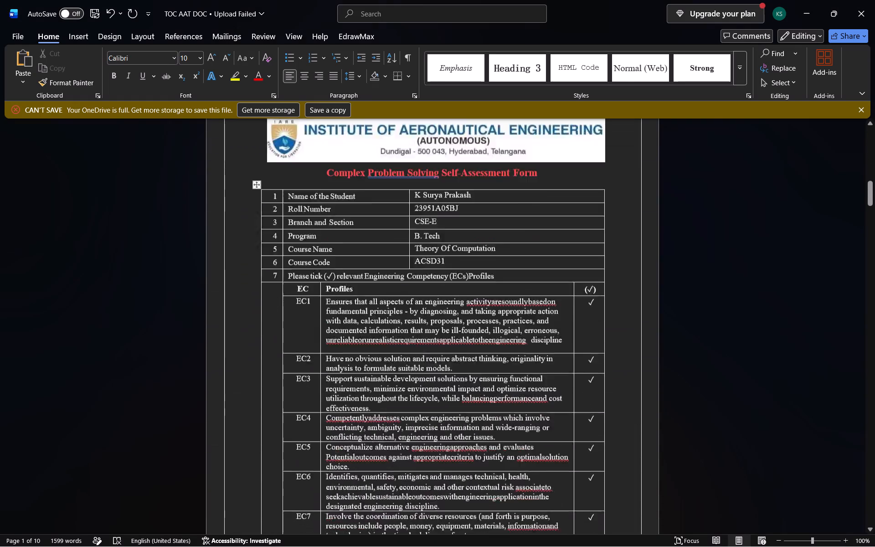
{"action": "scroll", "coordinate": [365, 342], "scroll_direction": "down", "scroll_amount": 1}
{"action": "scroll", "coordinate": [365, 342], "scroll_direction": "up", "scroll_amount": 5}
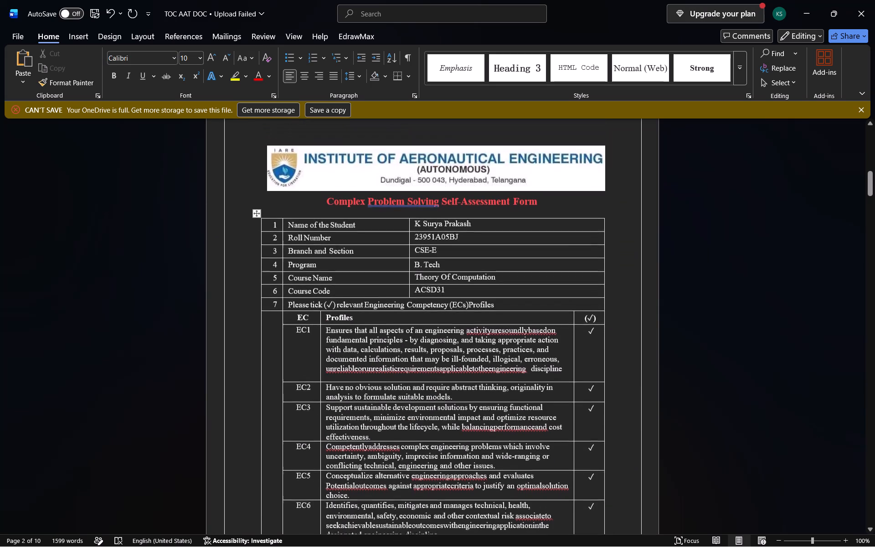
{"action": "left_click", "coordinate": [499, 279]}
{"action": "key", "text": "BackSpace"}
{"action": "key", "text": "BackSpace"}
{"action": "key", "text": "BackSpace"}
{"action": "key", "text": "BackSpace"}
{"action": "key", "text": "BackSpace"}
{"action": "key", "text": "BackSpace"}
{"action": "key", "text": "BackSpace"}
{"action": "key", "text": "BackSpace"}
{"action": "key", "text": "BackSpace"}
{"action": "key", "text": "BackSpace"}
{"action": "key", "text": "BackSpace"}
{"action": "key", "text": "BackSpace"}
{"action": "key", "text": "BackSpace"}
{"action": "key", "text": "BackSpace"}
{"action": "key", "text": "BackSpace"}
{"action": "key", "text": "BackSpace"}
{"action": "key", "text": "BackSpace"}
{"action": "key", "text": "BackSpace"}
{"action": "key", "text": "BackSpace"}
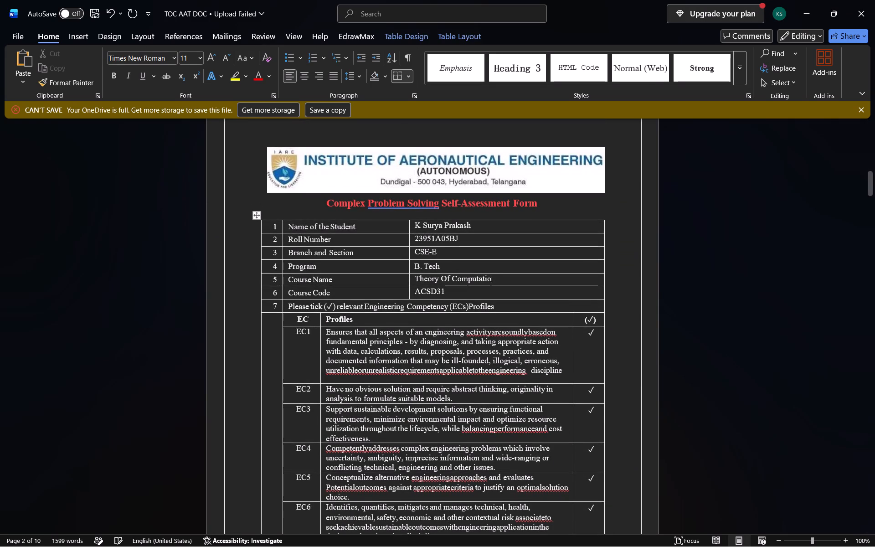
{"action": "key", "text": "BackSpace"}
{"action": "key", "text": "BackSpace"}
{"action": "key", "text": "BackSpace"}
{"action": "key", "text": "BackSpace"}
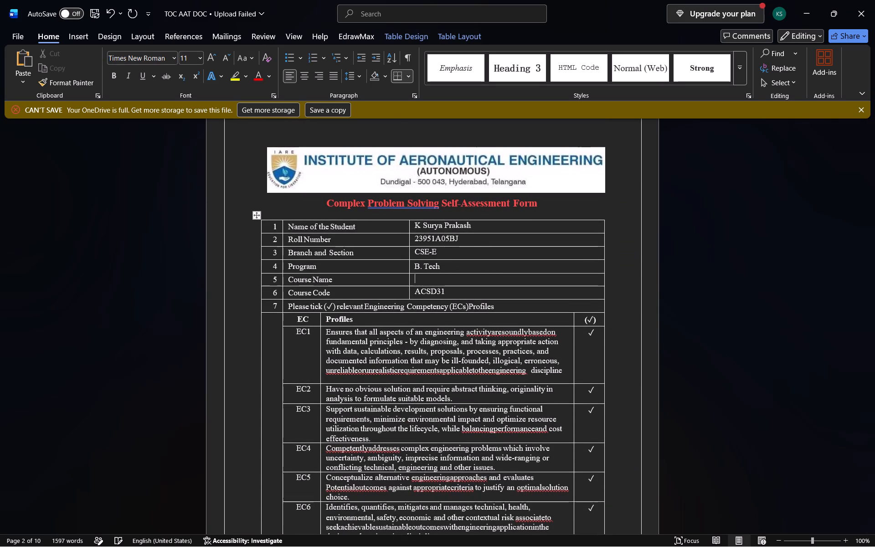
{"action": "key", "text": "n"}
{"action": "type", "text": "aatural la"}
{"action": "key", "text": "BackSpace"}
{"action": "key", "text": "BackSpace"}
{"action": "type", "text": "Language"}
{"action": "key", "text": "space"}
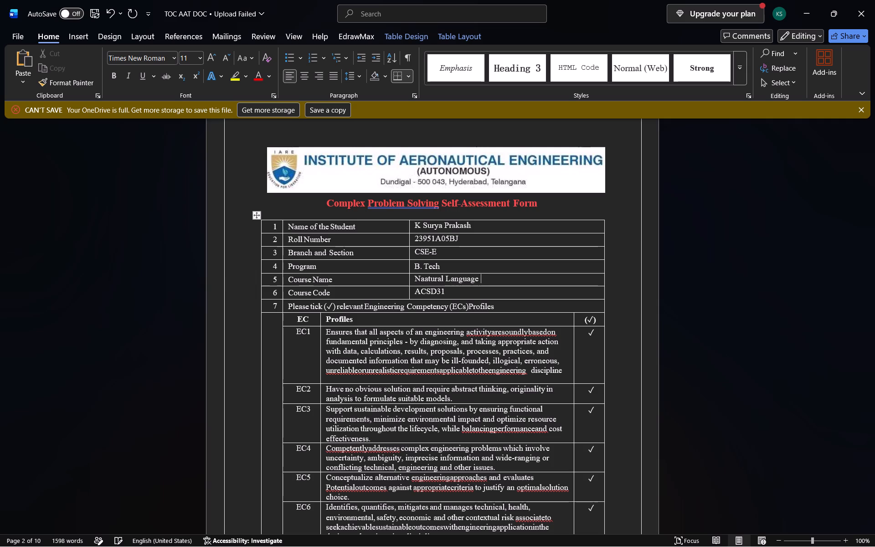
{"action": "type", "text": "Praocessing"}
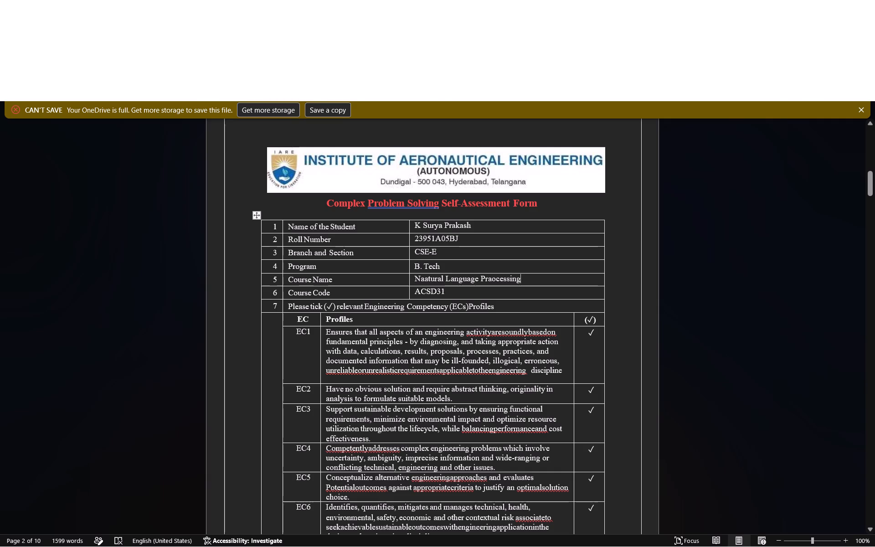
{"action": "left_click", "coordinate": [491, 281]}
{"action": "key", "text": "BackSpace"}
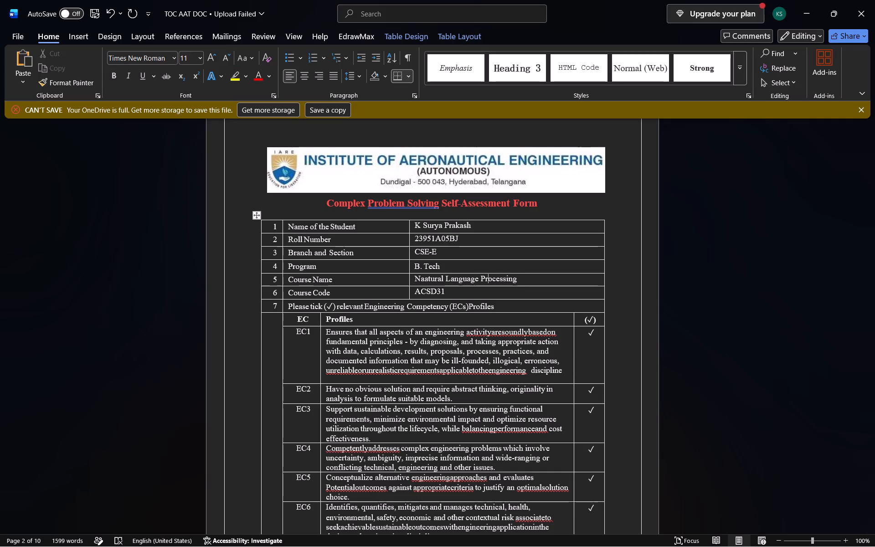
{"action": "key", "text": "Right"}
{"action": "key", "text": "Right"}
{"action": "key", "text": "c"}
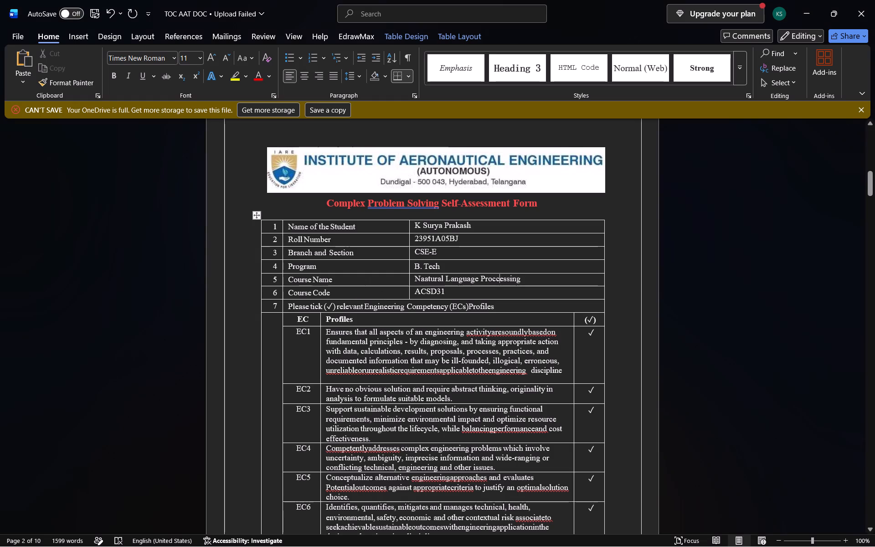
{"action": "key", "text": "BackSpace"}
Change the Course Code in the self-assessment form to AITD11, checking it against the code on the cover.
{"action": "scroll", "coordinate": [395, 314], "scroll_direction": "down", "scroll_amount": 1}
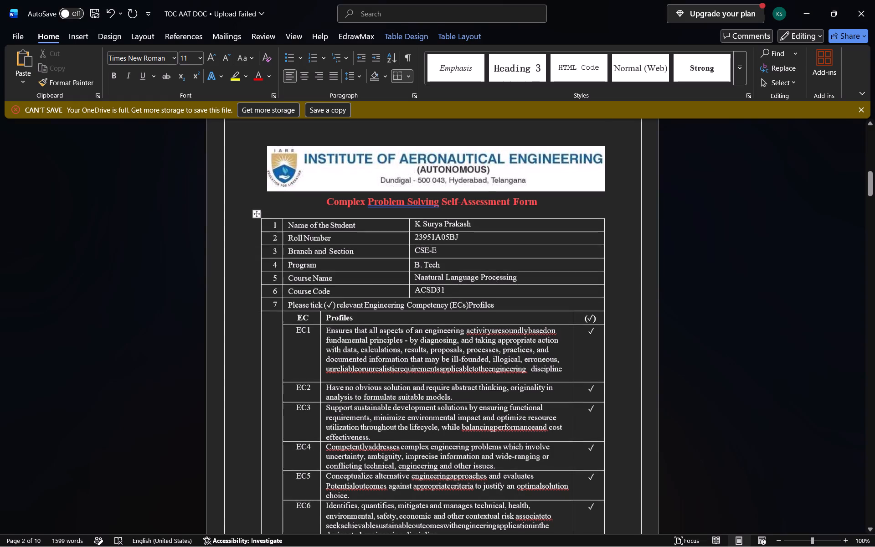
{"action": "scroll", "coordinate": [395, 314], "scroll_direction": "down", "scroll_amount": 1}
{"action": "left_click", "coordinate": [448, 261]}
{"action": "key", "text": "BackSpace"}
{"action": "key", "text": "BackSpace"}
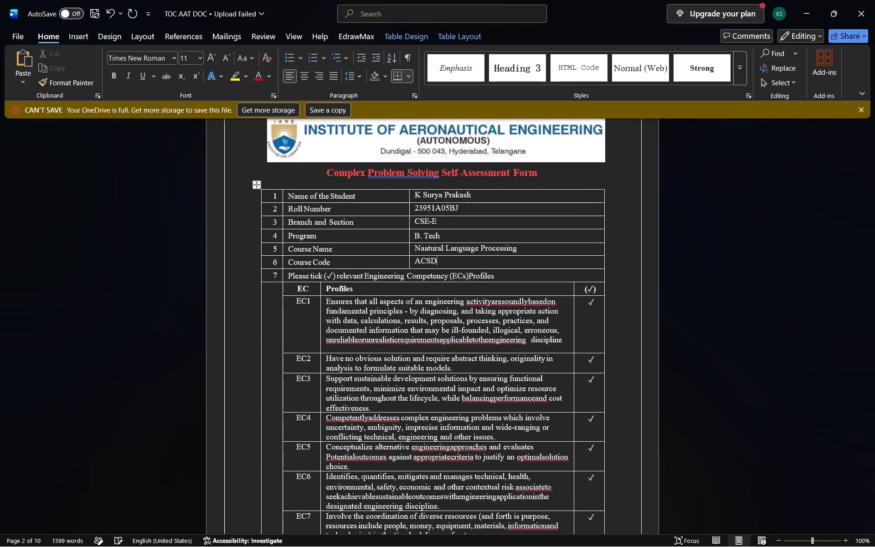
{"action": "key", "text": "BackSpace"}
{"action": "key", "text": "BackSpace"}
{"action": "key", "text": "BackSpace"}
{"action": "type", "text": "IT"}
{"action": "scroll", "coordinate": [448, 261], "scroll_direction": "up", "scroll_amount": 5}
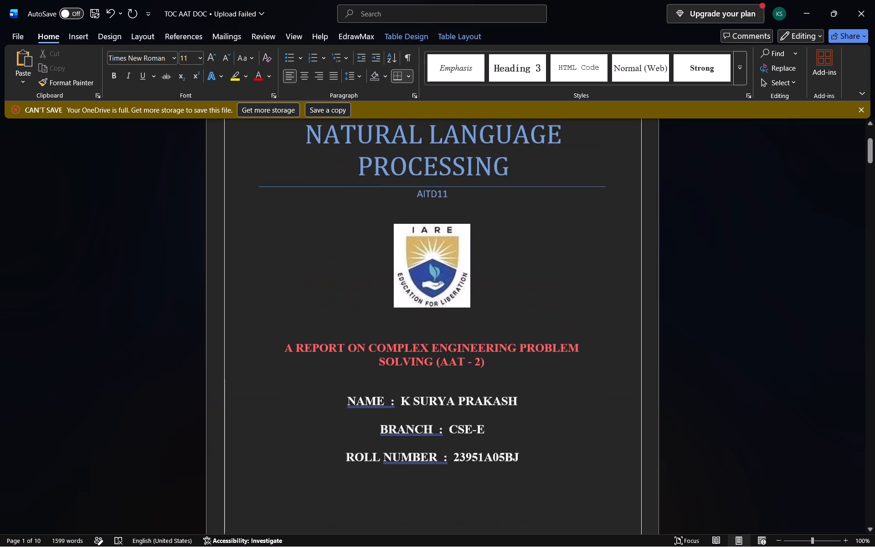
{"action": "scroll", "coordinate": [448, 261], "scroll_direction": "down", "scroll_amount": 4}
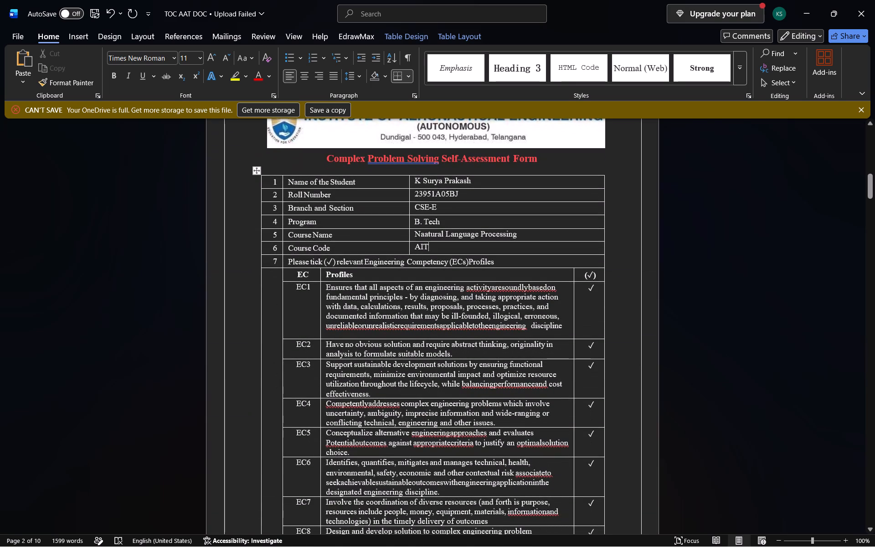
{"action": "type", "text": "D11"}
Set the date beside the student signature at the end of the self-assessment form to 28-10-2026.
{"action": "scroll", "coordinate": [465, 273], "scroll_direction": "down", "scroll_amount": 2}
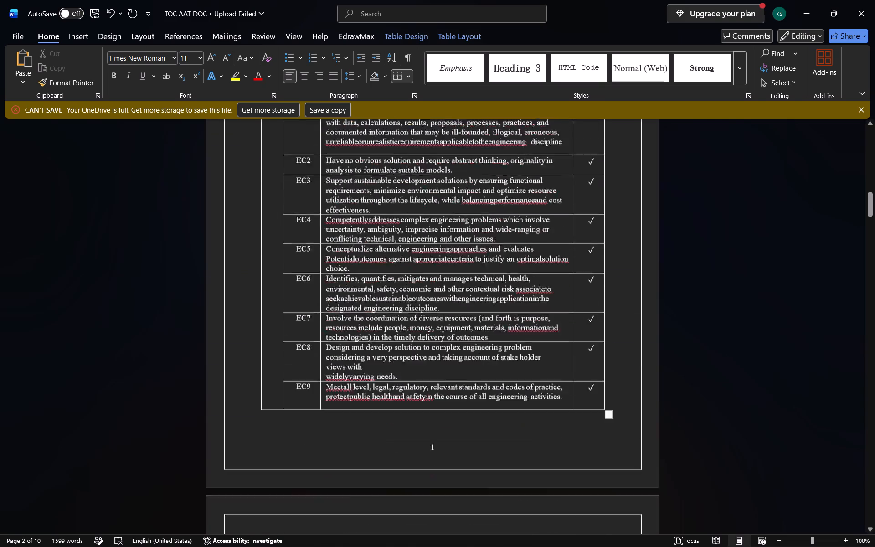
{"action": "scroll", "coordinate": [465, 273], "scroll_direction": "down", "scroll_amount": 2}
{"action": "scroll", "coordinate": [465, 273], "scroll_direction": "up", "scroll_amount": 1}
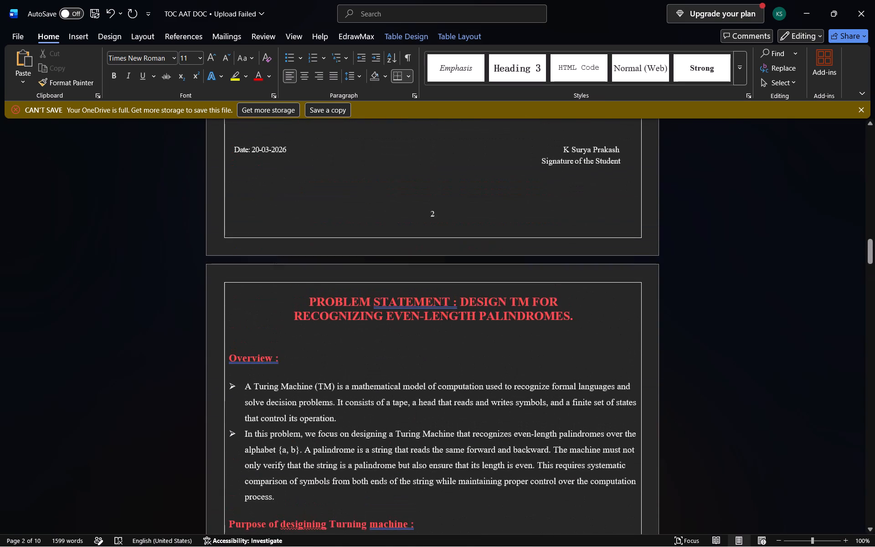
{"action": "scroll", "coordinate": [465, 273], "scroll_direction": "up", "scroll_amount": 2}
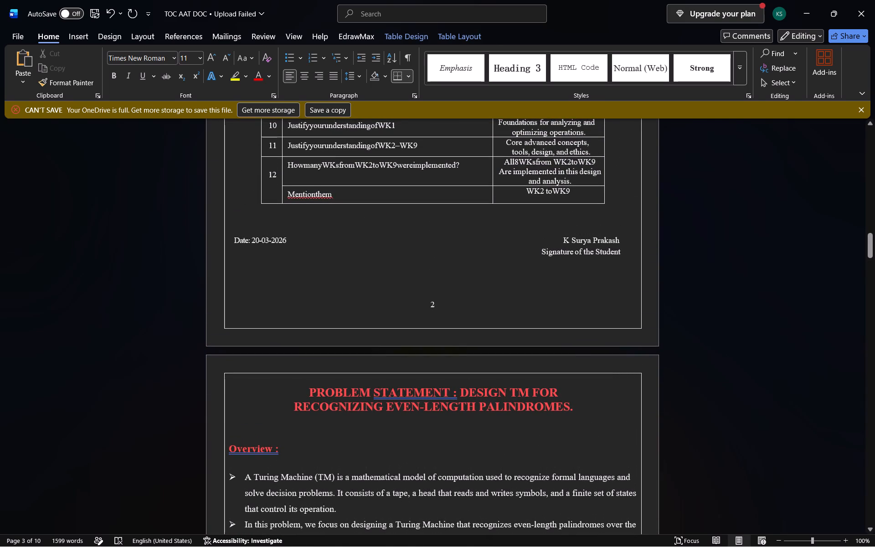
{"action": "left_click", "coordinate": [268, 241]}
{"action": "key", "text": "BackSpace"}
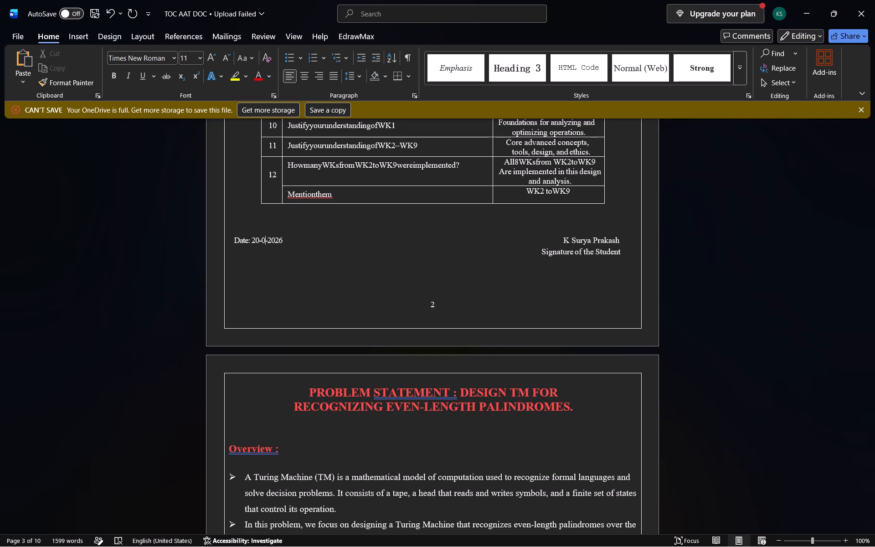
{"action": "key", "text": "BackSpace"}
{"action": "key", "text": "1"}
{"action": "key", "text": "0"}
{"action": "key", "text": "Left"}
{"action": "key", "text": "Left"}
{"action": "key", "text": "Left"}
{"action": "key", "text": "BackSpace"}
{"action": "key", "text": "8"}
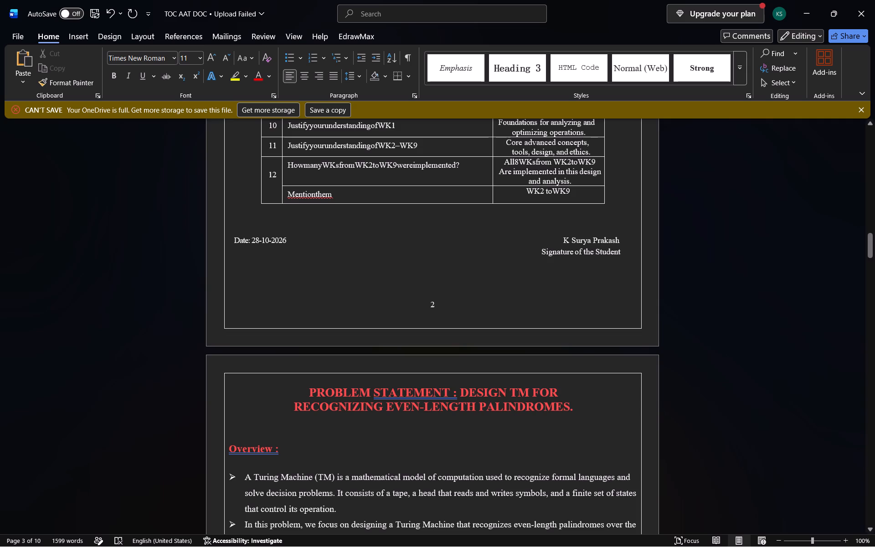
Review the report from the cover through the self-assessment form to the problem statement page.
{"action": "scroll", "coordinate": [348, 263], "scroll_direction": "up", "scroll_amount": 3}
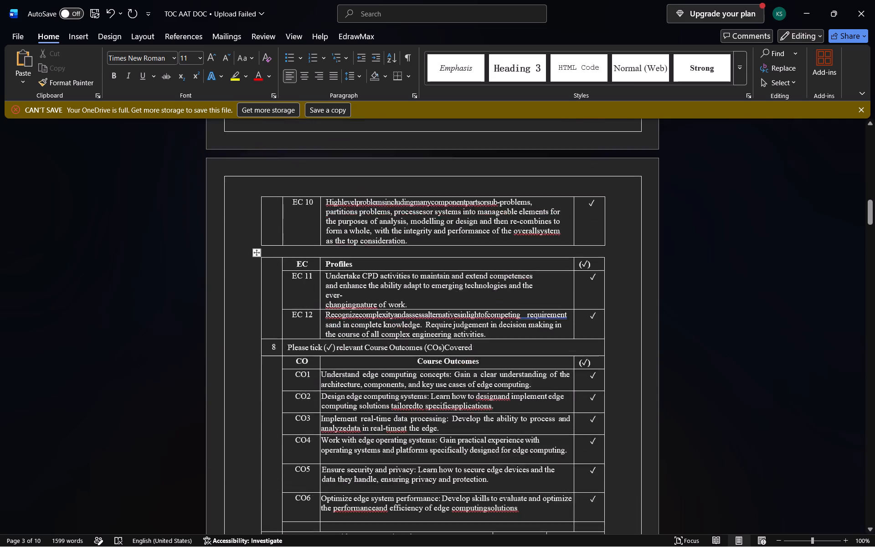
{"action": "scroll", "coordinate": [348, 263], "scroll_direction": "up", "scroll_amount": 3}
{"action": "scroll", "coordinate": [348, 263], "scroll_direction": "down", "scroll_amount": 1}
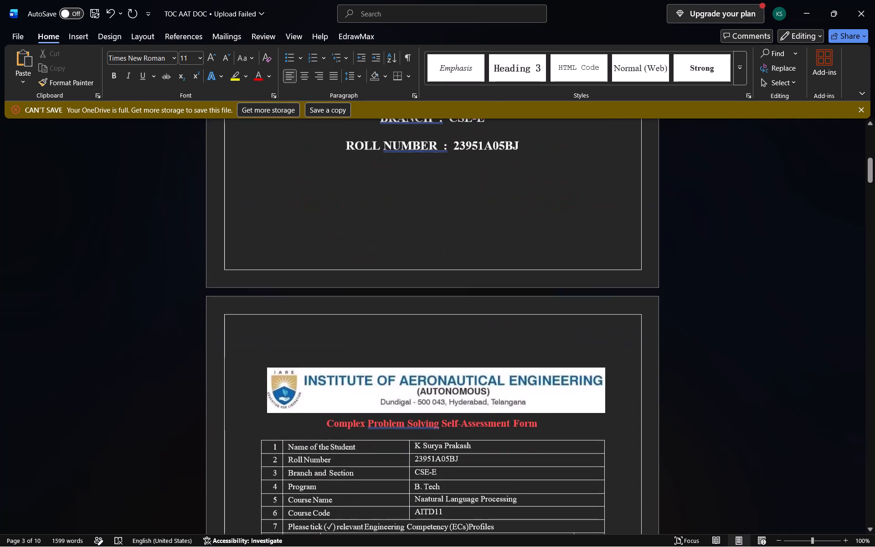
{"action": "scroll", "coordinate": [348, 263], "scroll_direction": "down", "scroll_amount": 3}
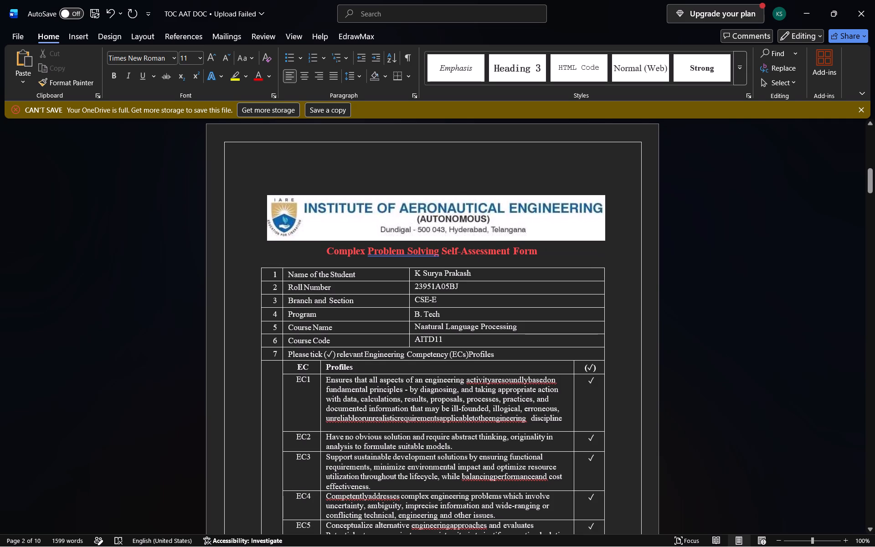
{"action": "scroll", "coordinate": [348, 263], "scroll_direction": "down", "scroll_amount": 10}
{"action": "scroll", "coordinate": [348, 263], "scroll_direction": "up", "scroll_amount": 1}
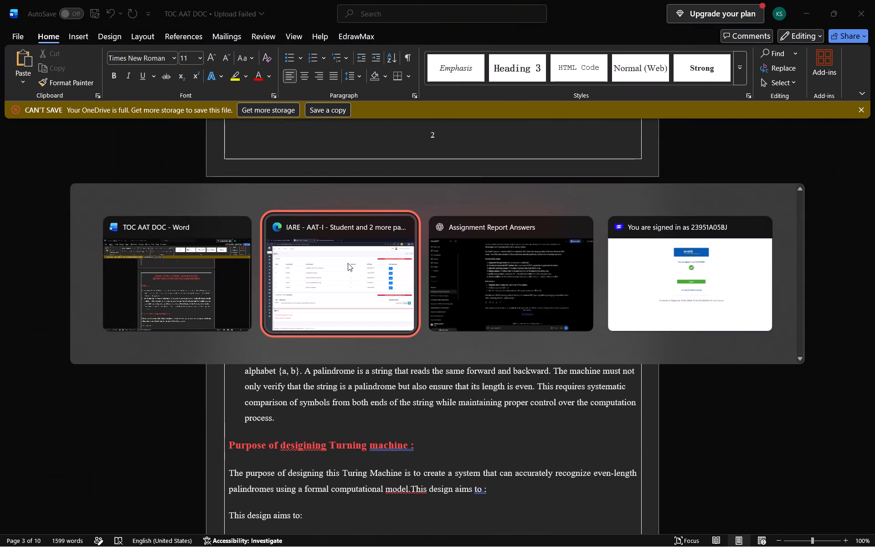
Copy the case study question Government Portals ? Citizen Grievance Classification and Routing from the portal in Edge and paste it over Word's old problem statement title.
{"action": "left_click_drag", "start_coordinate": [290, 383], "coordinate": [102, 386]}
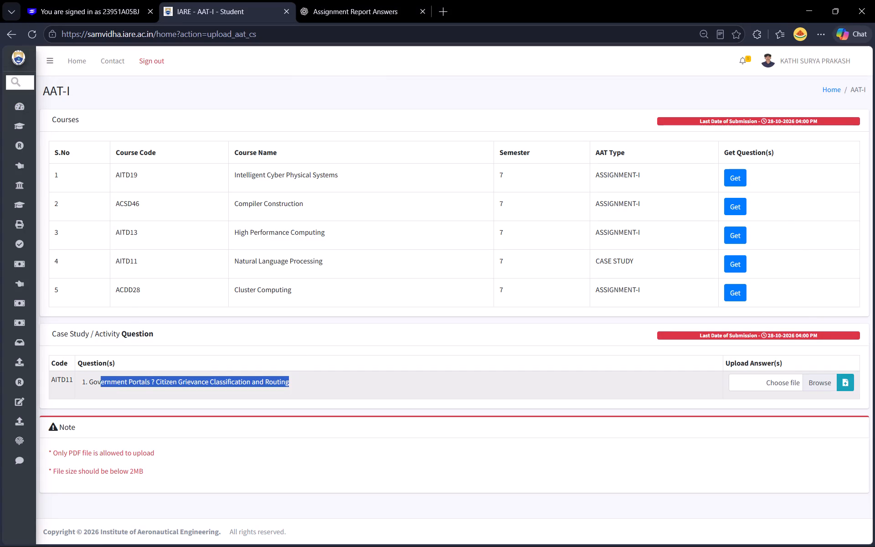
{"action": "left_click_drag", "start_coordinate": [102, 386], "coordinate": [90, 387]}
{"action": "left_click", "coordinate": [119, 342]}
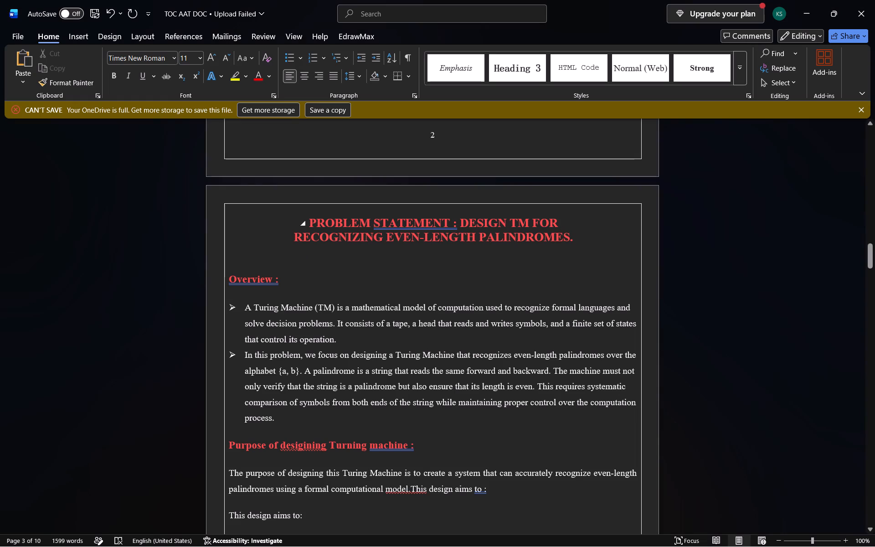
{"action": "left_click", "coordinate": [571, 237]}
{"action": "left_click_drag", "start_coordinate": [576, 239], "coordinate": [467, 223]}
{"action": "key", "text": "ctrl+v"}
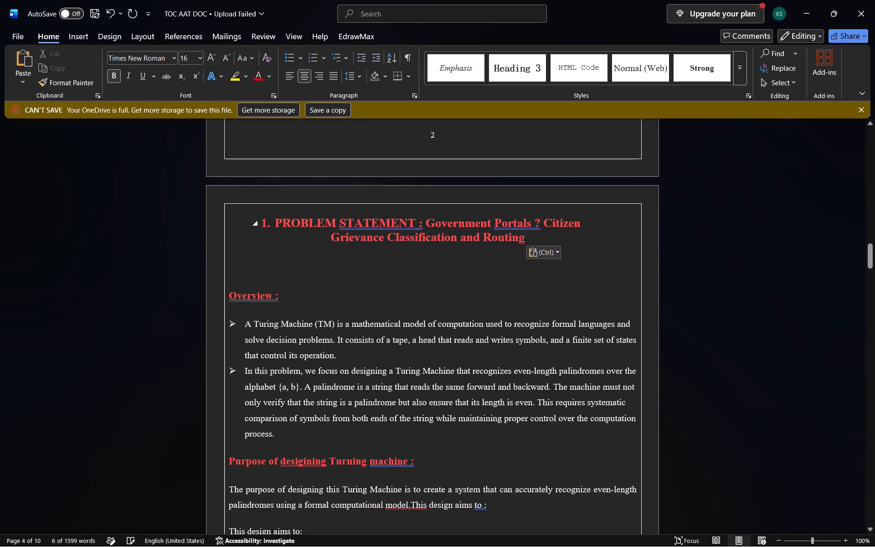
Convert the pasted title Government Portals ? Citizen Grievance Classification and Routing in the problem statement heading to uppercase.
{"action": "left_click_drag", "start_coordinate": [532, 241], "coordinate": [443, 223]}
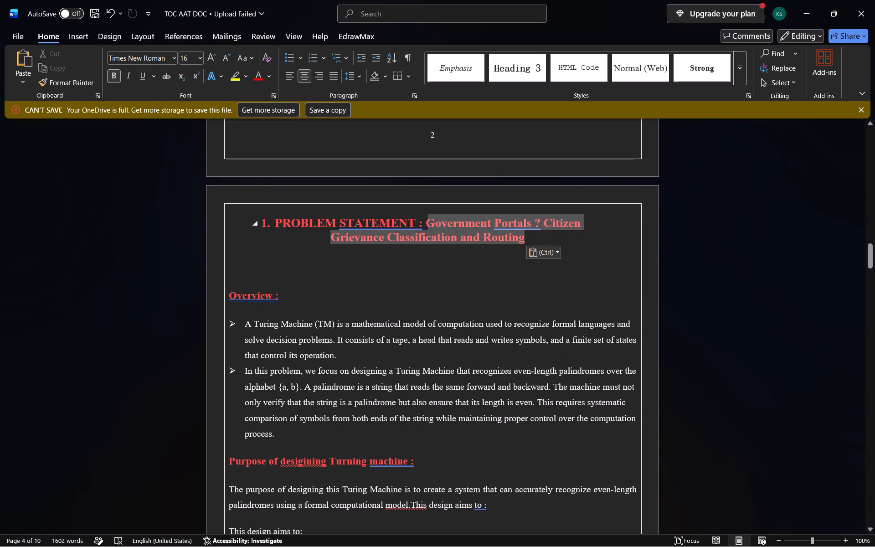
{"action": "left_click_drag", "start_coordinate": [443, 223], "coordinate": [442, 223]}
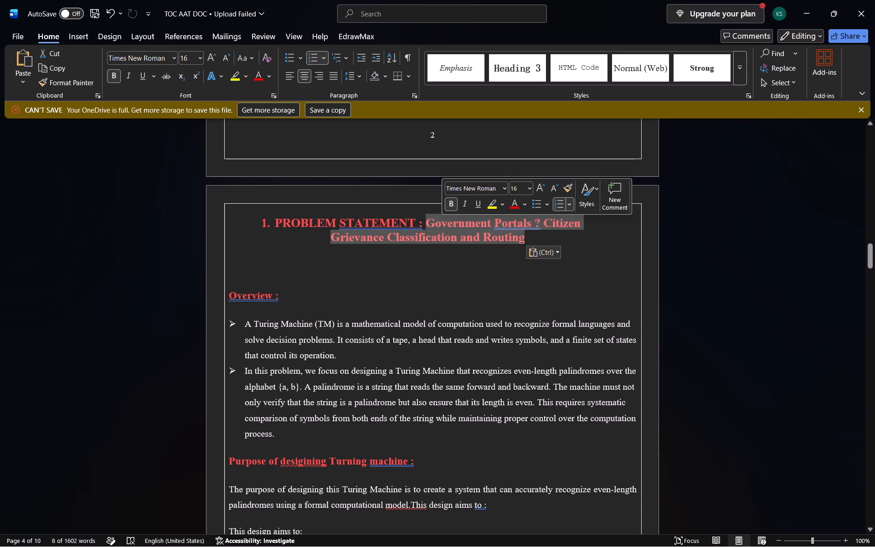
{"action": "left_click", "coordinate": [244, 60]}
{"action": "left_click", "coordinate": [266, 104]}
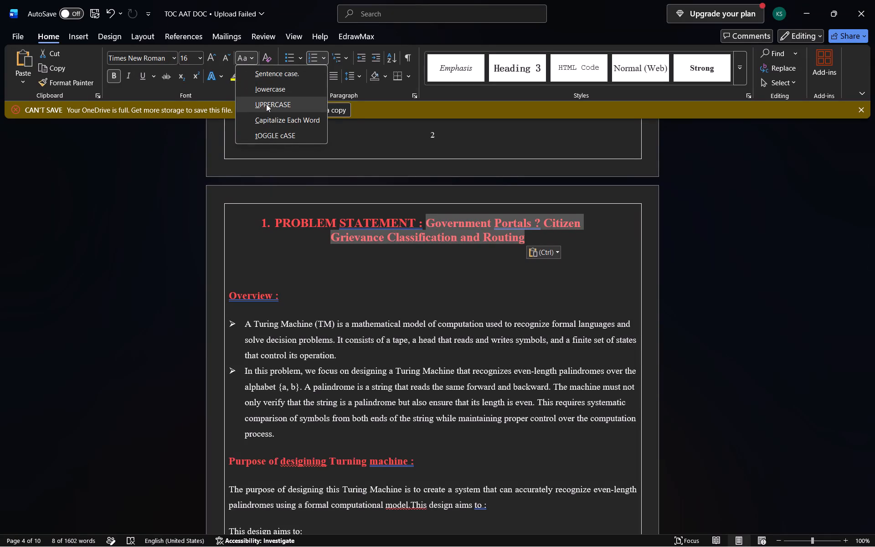
{"action": "left_click", "coordinate": [387, 259]}
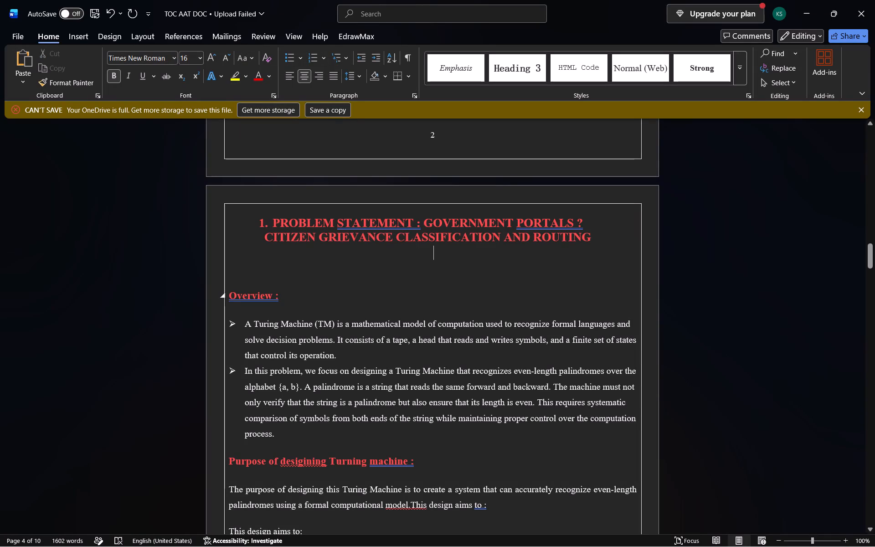
{"action": "left_click_drag", "start_coordinate": [228, 292], "coordinate": [473, 546]}
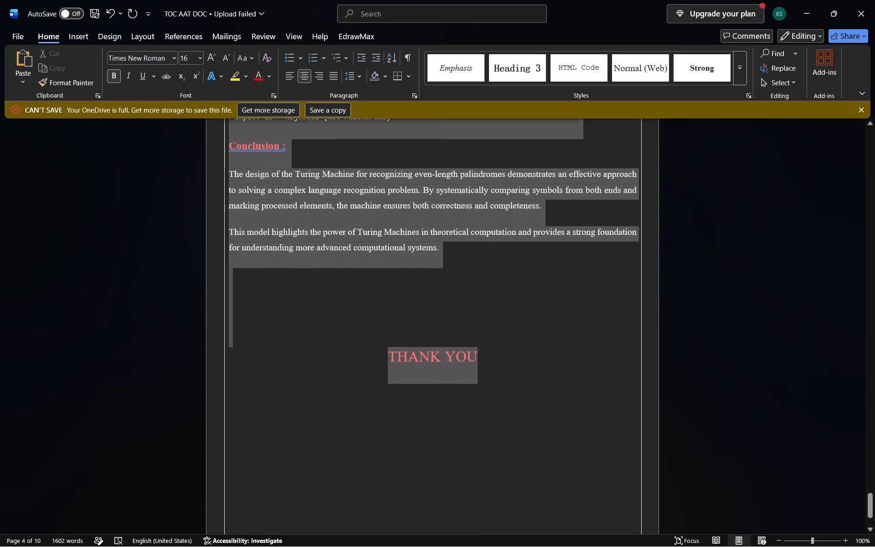
{"action": "left_click_drag", "start_coordinate": [473, 546], "coordinate": [314, 149]}
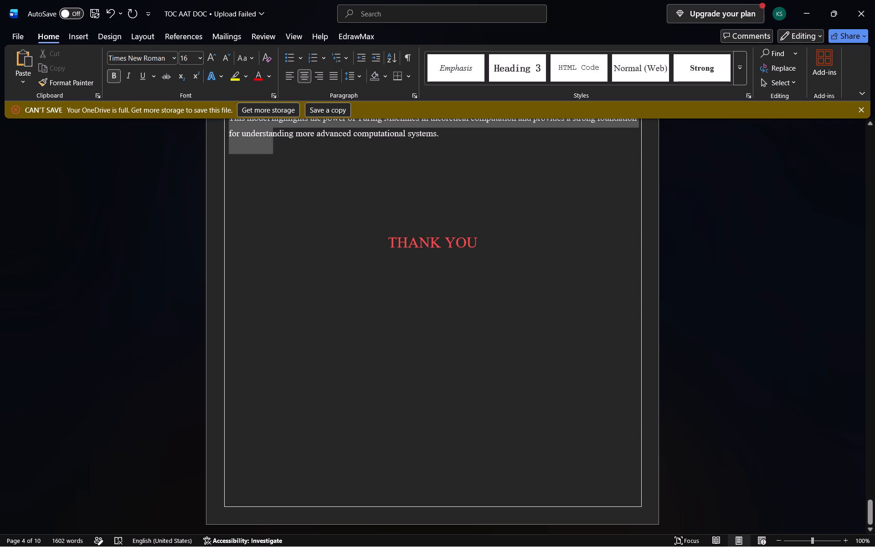
{"action": "left_click_drag", "start_coordinate": [314, 149], "coordinate": [442, 139]}
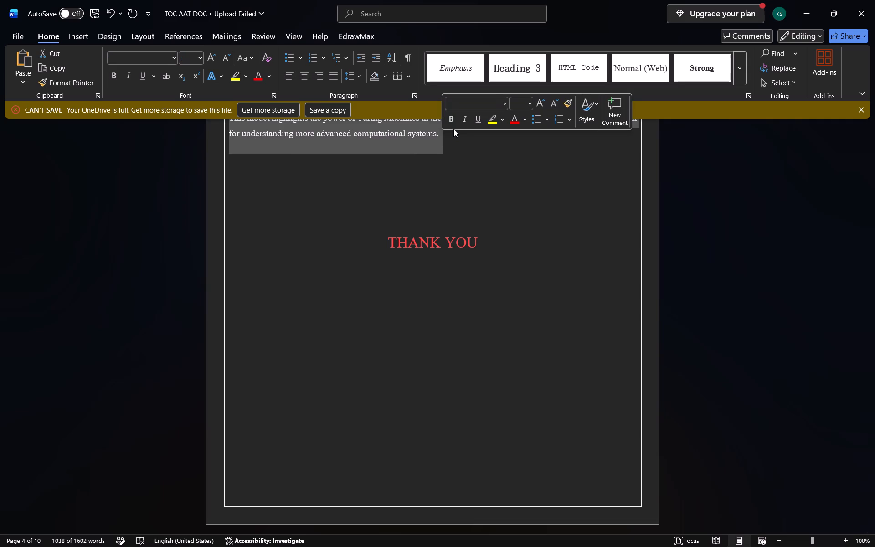
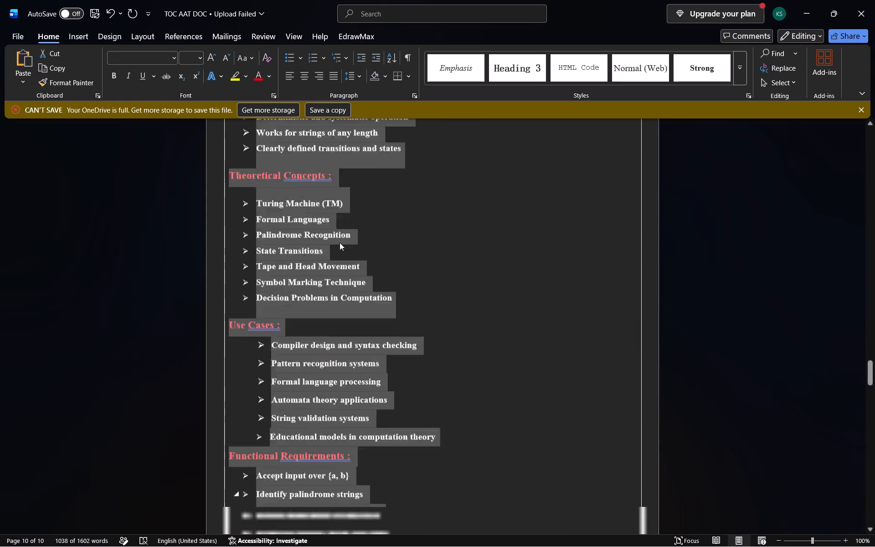
{"action": "scroll", "coordinate": [340, 243], "scroll_direction": "up", "scroll_amount": 20}
{"action": "scroll", "coordinate": [340, 243], "scroll_direction": "up", "scroll_amount": 20}
{"action": "scroll", "coordinate": [340, 243], "scroll_direction": "up", "scroll_amount": 20}
{"action": "scroll", "coordinate": [340, 243], "scroll_direction": "down", "scroll_amount": 6}
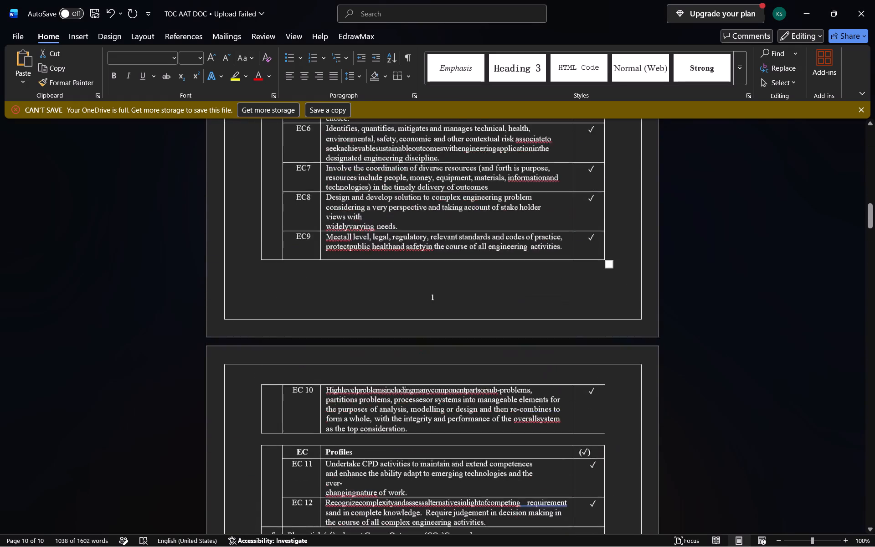
{"action": "scroll", "coordinate": [340, 243], "scroll_direction": "down", "scroll_amount": 3}
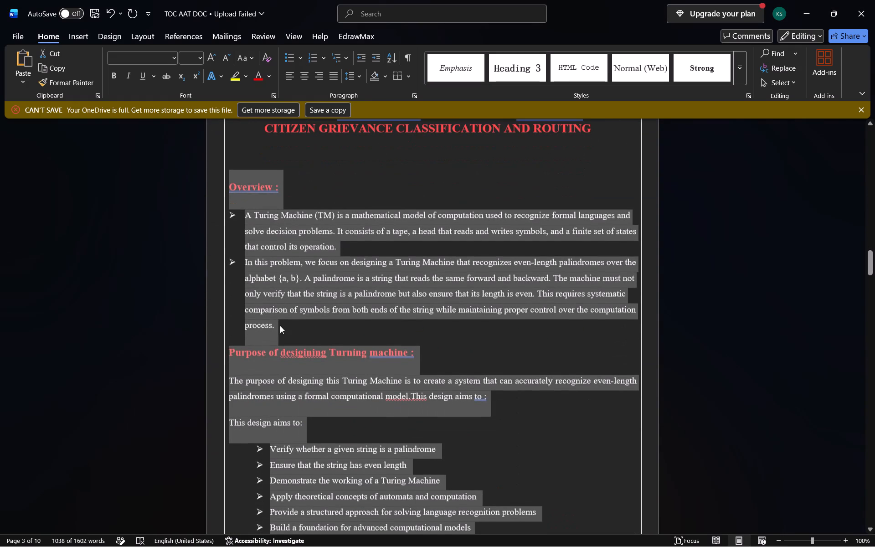
{"action": "left_click", "coordinate": [278, 329]}
{"action": "left_click_drag", "start_coordinate": [278, 329], "coordinate": [246, 216]}
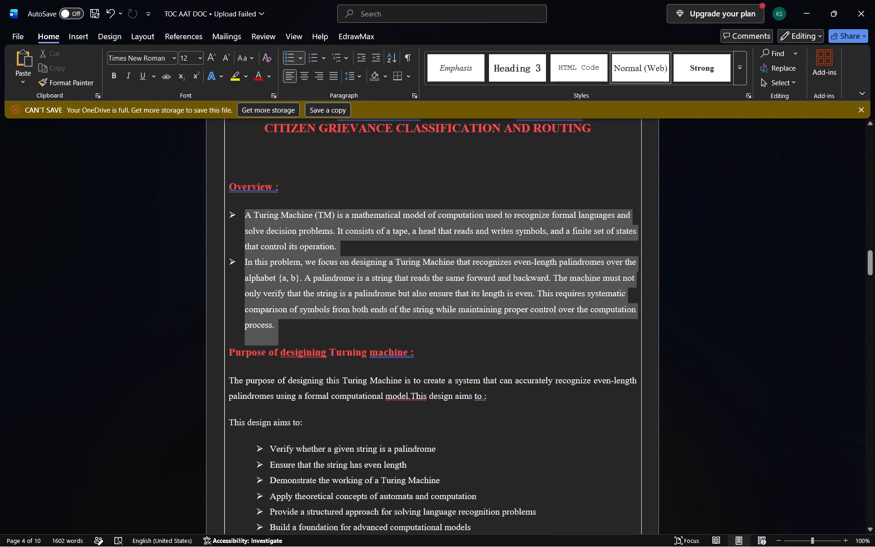
{"action": "key", "text": "ctrl+v"}
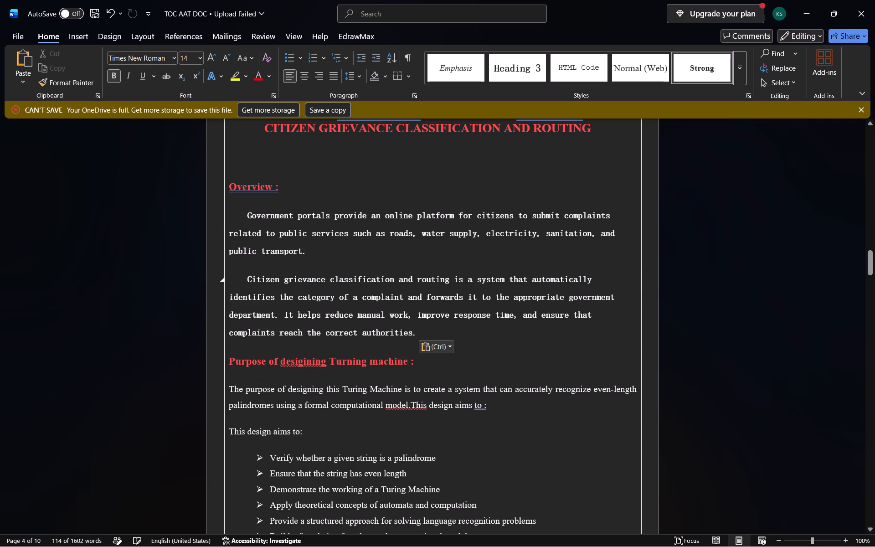
Format the pasted Overview text in Times New Roman with arrowhead bullets and without bold.
{"action": "left_click_drag", "start_coordinate": [422, 335], "coordinate": [246, 221]}
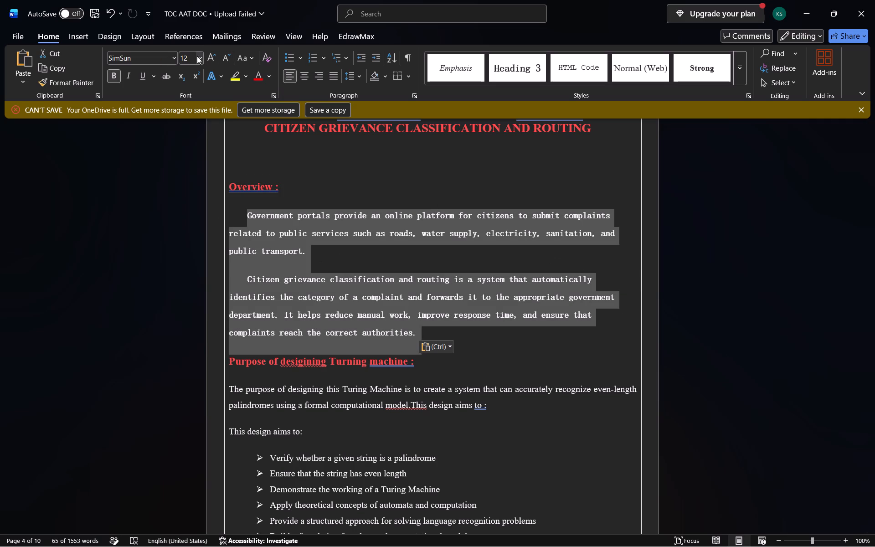
{"action": "left_click", "coordinate": [157, 59]}
{"action": "type", "text": "time"}
{"action": "key", "text": "Return"}
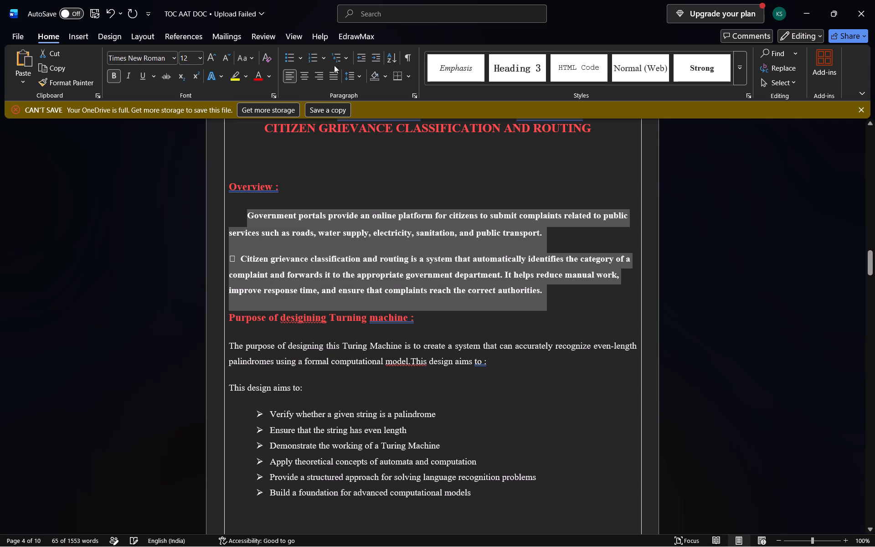
{"action": "left_click", "coordinate": [299, 55]}
{"action": "left_click", "coordinate": [298, 121]}
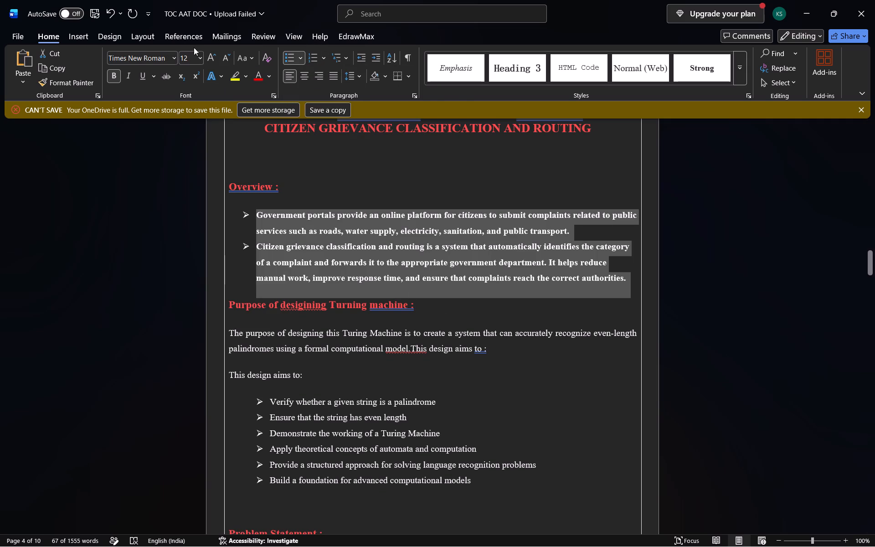
{"action": "left_click", "coordinate": [111, 83]}
{"action": "left_click", "coordinate": [111, 81]}
{"action": "left_click", "coordinate": [558, 285]}
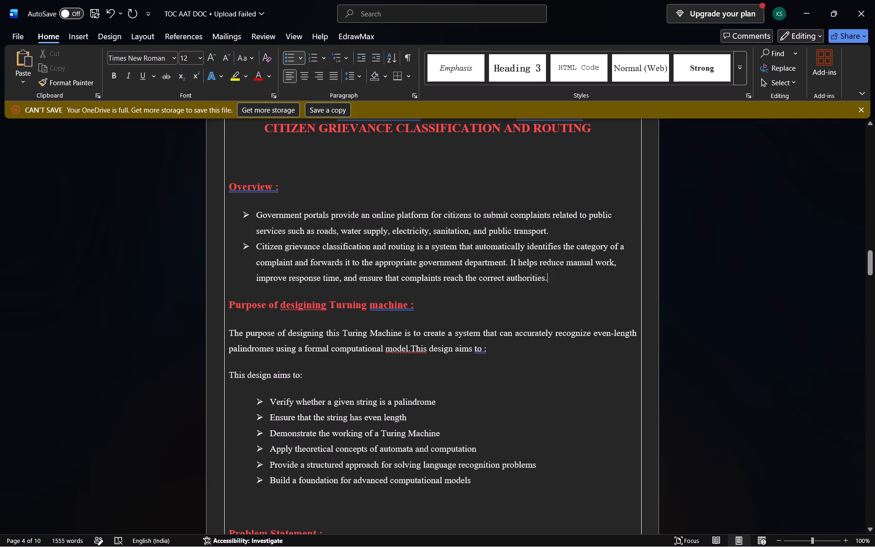
Switch to the college portal's AAT-I page in Edge and look through the entries under Uploads.
{"action": "scroll", "coordinate": [450, 340], "scroll_direction": "down", "scroll_amount": 1}
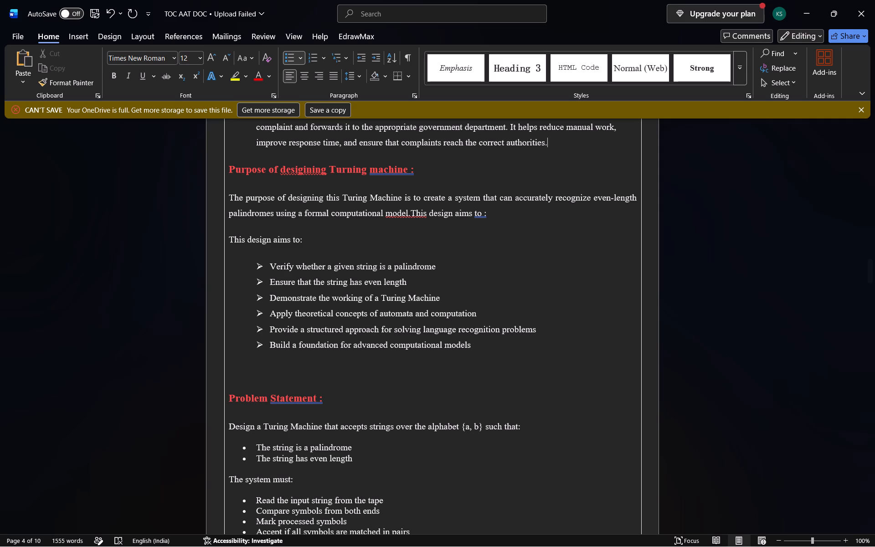
{"action": "scroll", "coordinate": [466, 294], "scroll_direction": "up", "scroll_amount": 2}
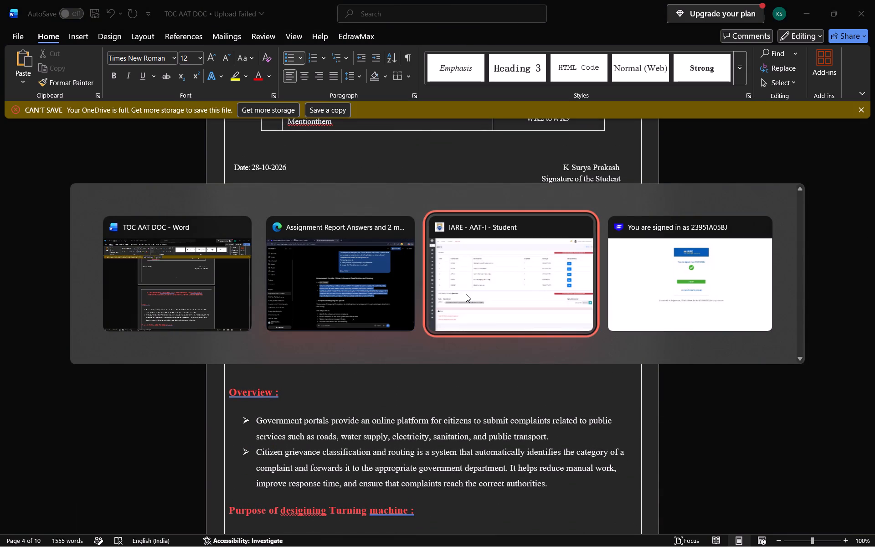
{"action": "left_click", "coordinate": [285, 323]}
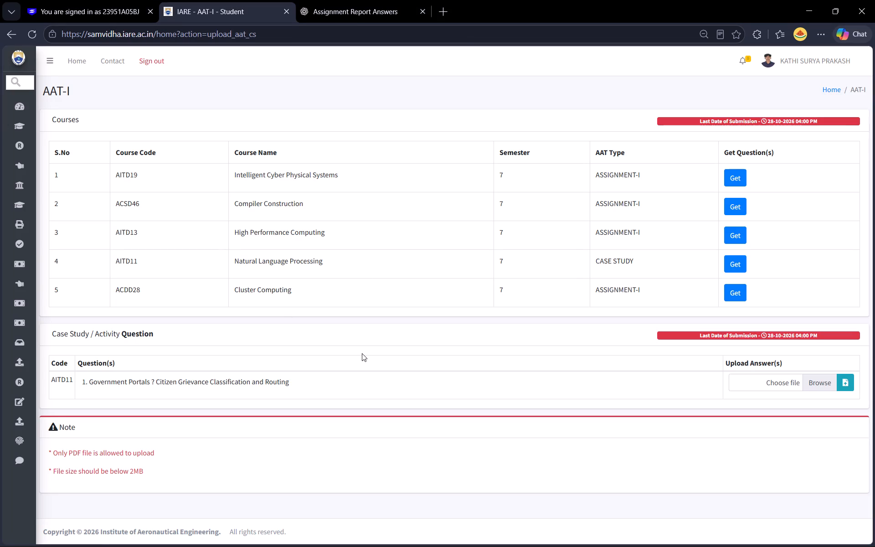
{"action": "left_click", "coordinate": [41, 426]}
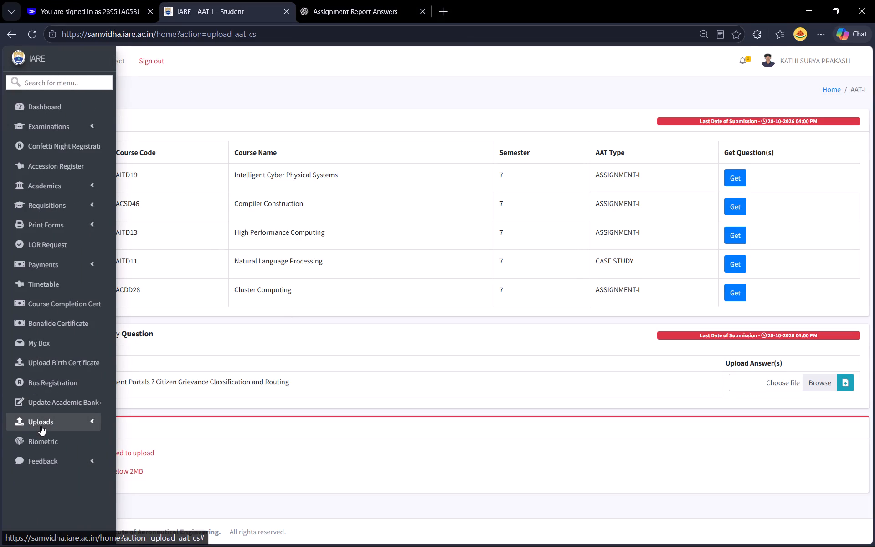
{"action": "scroll", "coordinate": [41, 426], "scroll_direction": "down", "scroll_amount": 4}
{"action": "scroll", "coordinate": [29, 389], "scroll_direction": "down", "scroll_amount": 4}
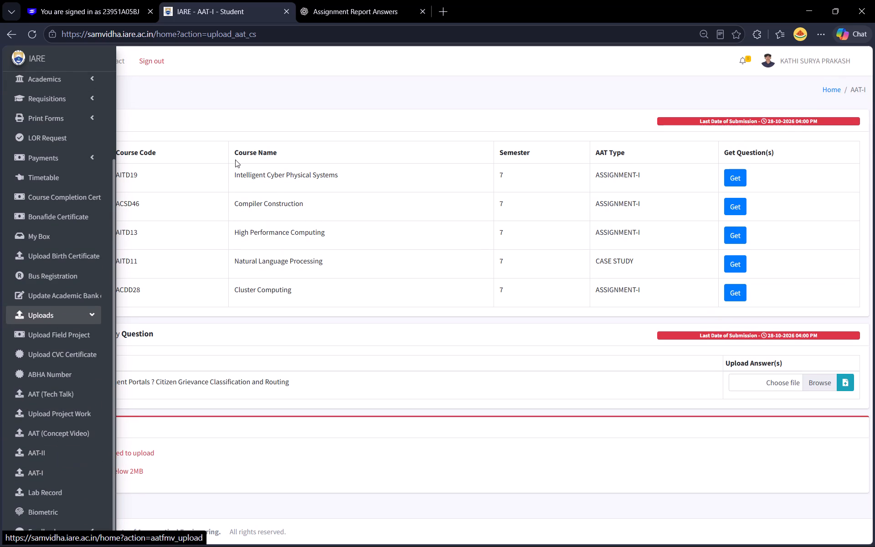
Copy the Purpose of Designing the System paragraphs and bullets from the ChatGPT chat and return to the TOC AAT DOC in Word.
{"action": "left_click", "coordinate": [387, 0]}
{"action": "scroll", "coordinate": [463, 229], "scroll_direction": "down", "scroll_amount": 1}
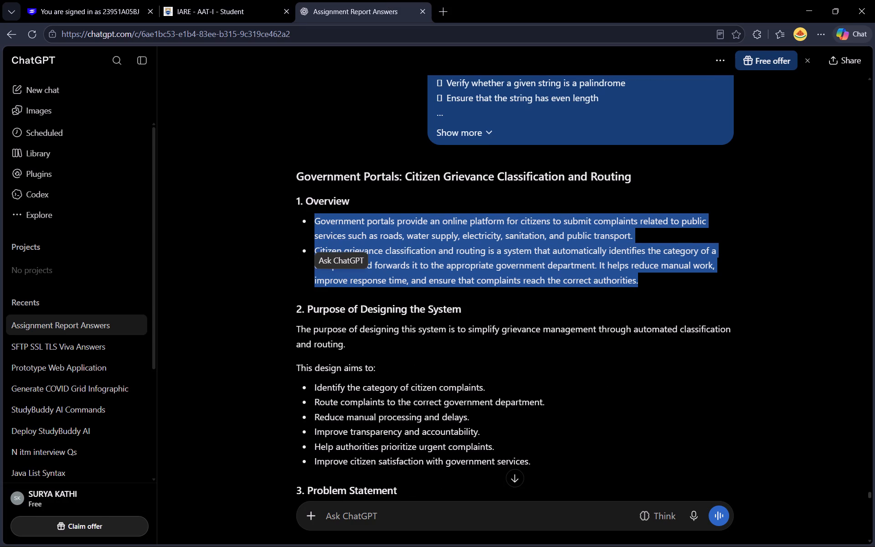
{"action": "left_click", "coordinate": [480, 283]}
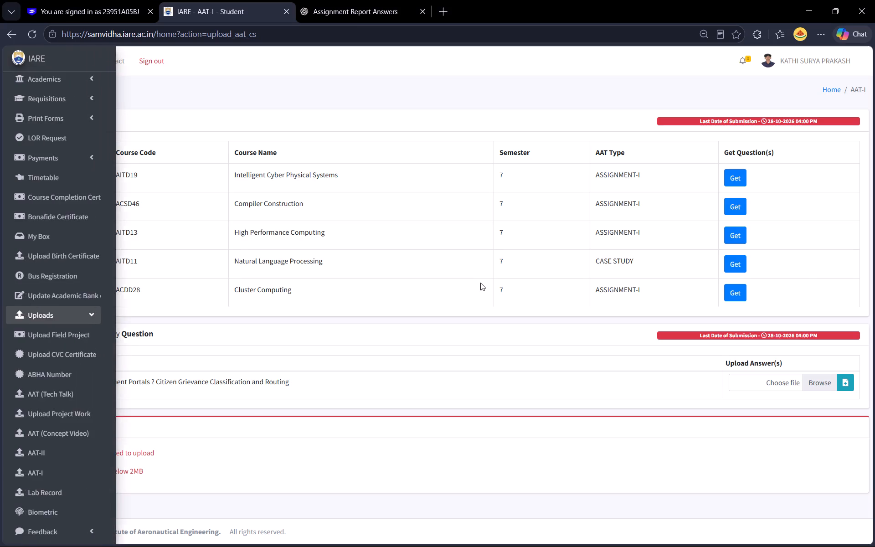
{"action": "scroll", "coordinate": [459, 322], "scroll_direction": "down", "scroll_amount": 2}
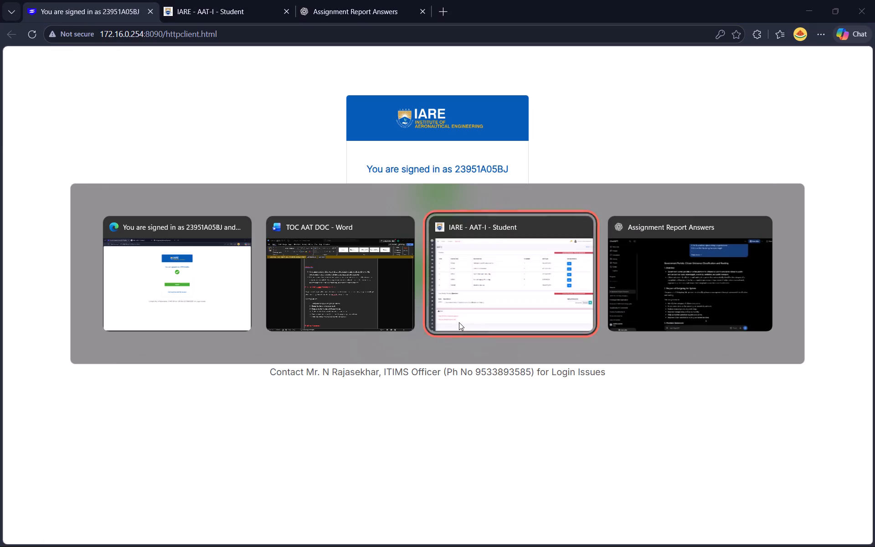
{"action": "scroll", "coordinate": [433, 363], "scroll_direction": "down", "scroll_amount": 1}
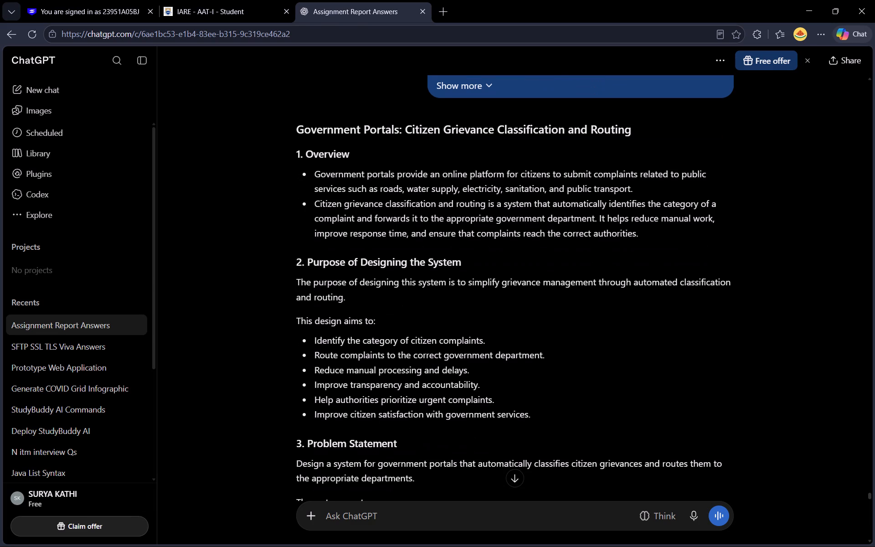
{"action": "left_click_drag", "start_coordinate": [537, 417], "coordinate": [288, 283]}
{"action": "left_click", "coordinate": [323, 241]}
{"action": "key", "text": "alt+Tab"}
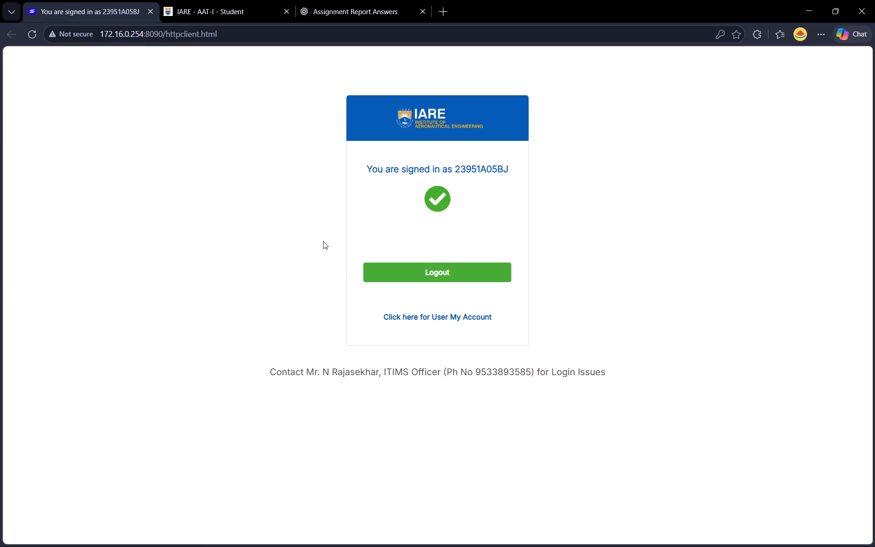
{"action": "key", "text": "alt+Tab"}
{"action": "key", "text": "alt+Tab"}
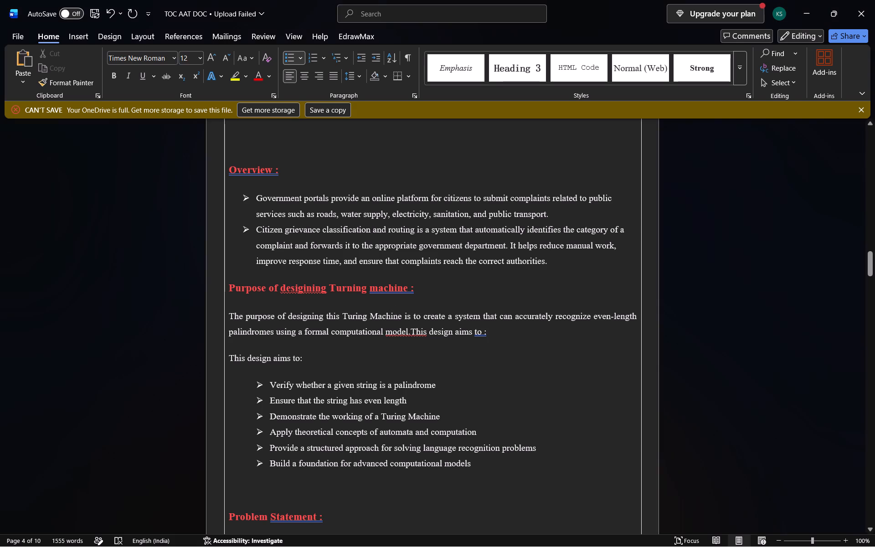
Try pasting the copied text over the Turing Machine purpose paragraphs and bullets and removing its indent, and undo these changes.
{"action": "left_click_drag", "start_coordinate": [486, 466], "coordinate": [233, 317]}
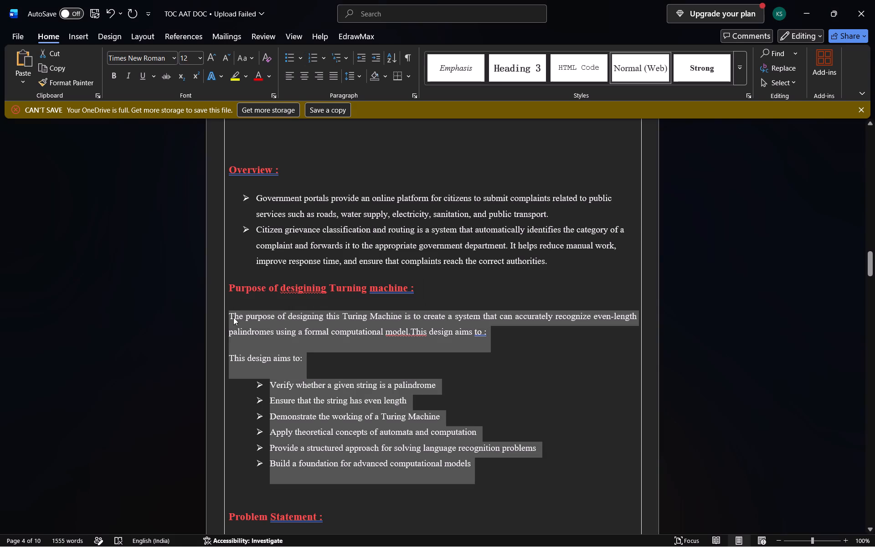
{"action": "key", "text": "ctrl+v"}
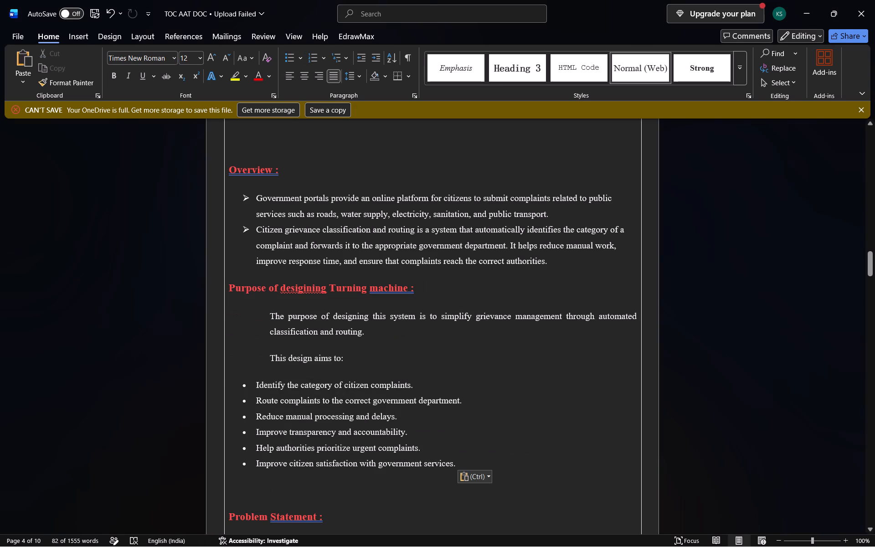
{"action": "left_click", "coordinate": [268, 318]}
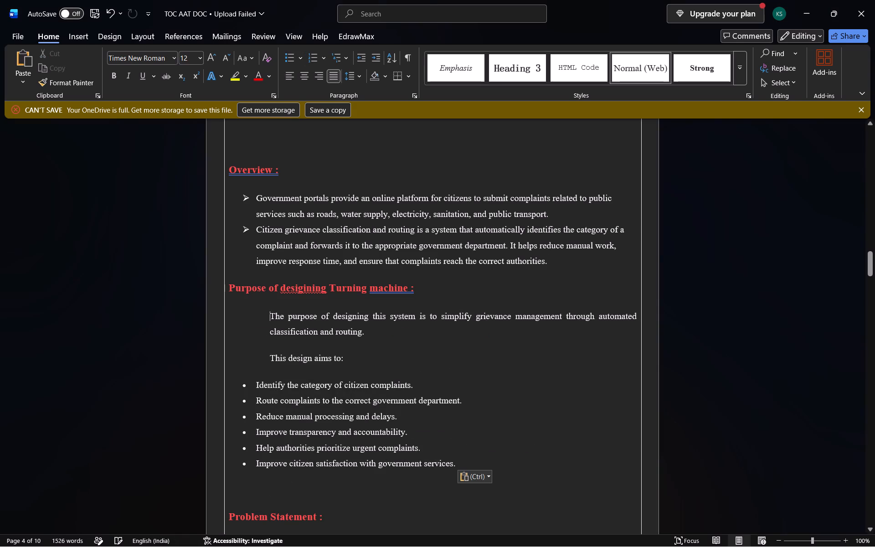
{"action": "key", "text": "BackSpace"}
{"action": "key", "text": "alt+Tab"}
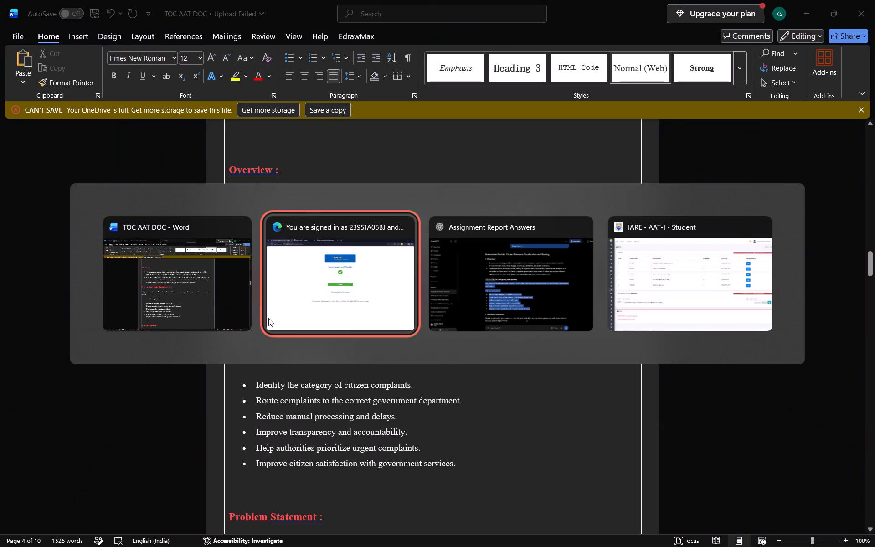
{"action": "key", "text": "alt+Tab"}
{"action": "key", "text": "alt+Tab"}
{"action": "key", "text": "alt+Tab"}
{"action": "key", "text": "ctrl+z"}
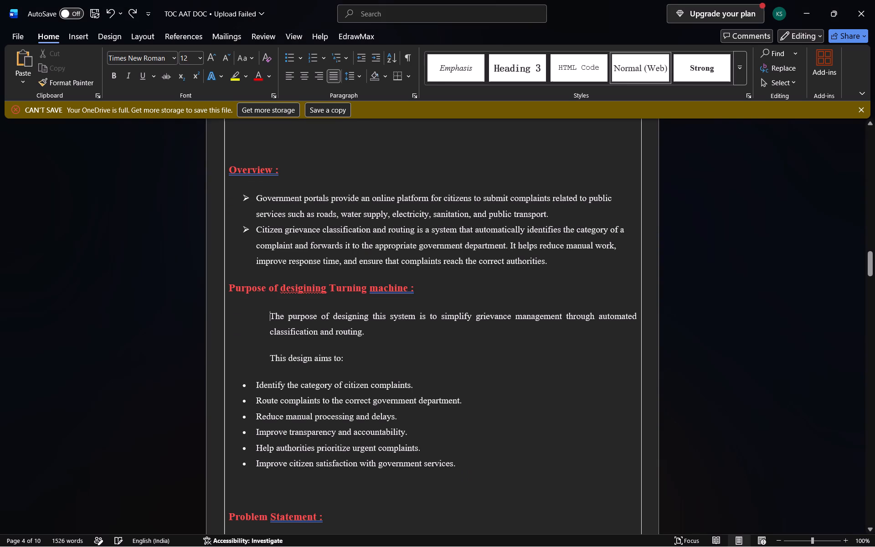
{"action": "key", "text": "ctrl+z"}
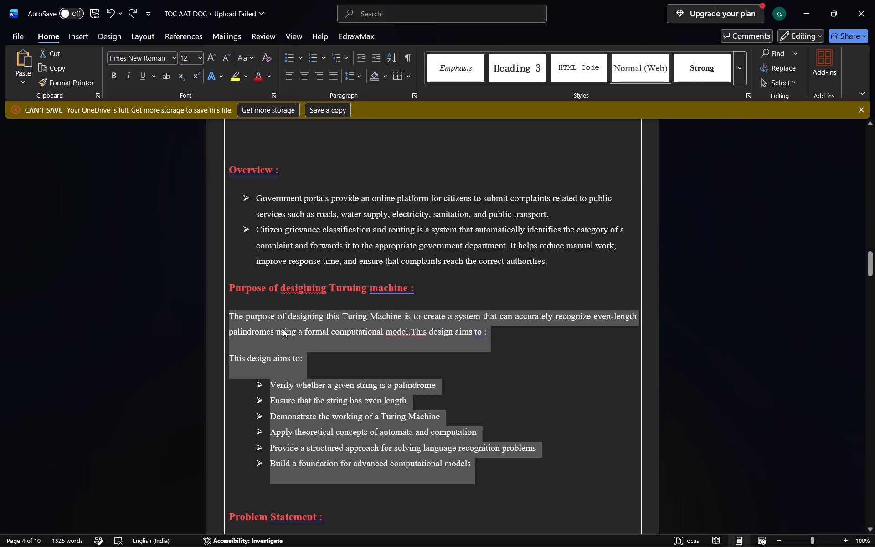
Replace the Turing Machine paragraphs and bullets under the Purpose heading with the copied grievance system text.
{"action": "left_click", "coordinate": [285, 332]}
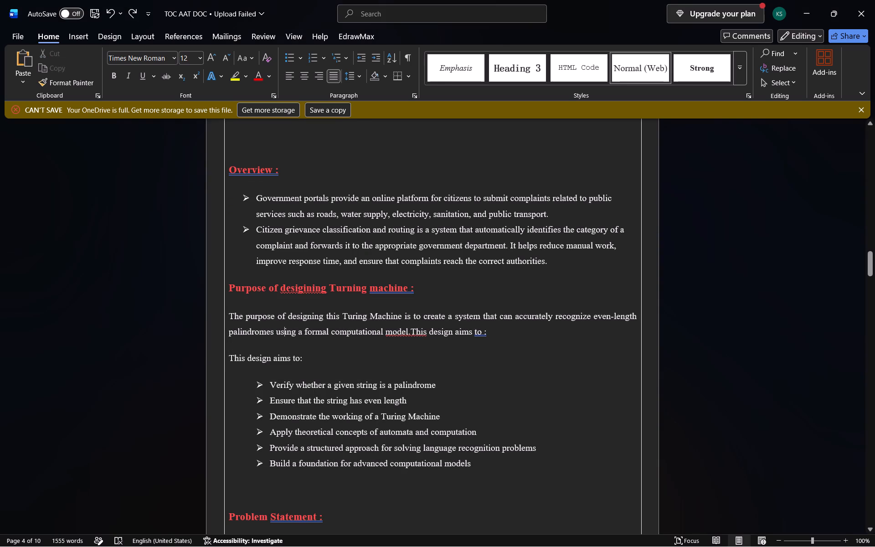
{"action": "left_click_drag", "start_coordinate": [231, 313], "coordinate": [453, 484]}
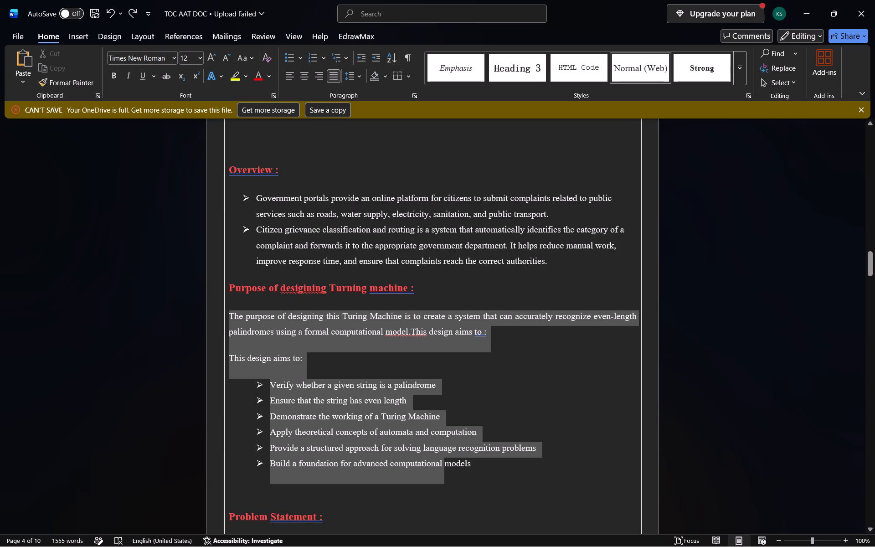
{"action": "left_click_drag", "start_coordinate": [453, 484], "coordinate": [476, 480]}
{"action": "key", "text": "ctrl+v"}
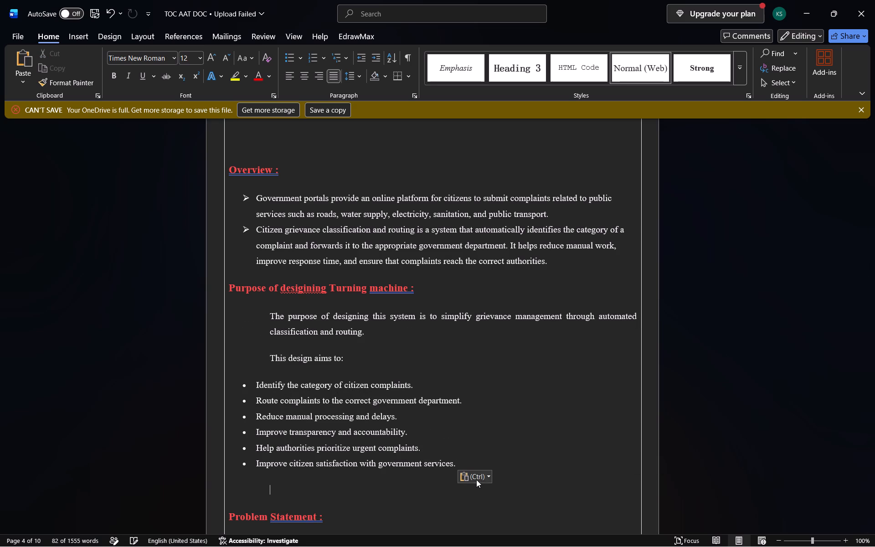
Remove the indent from the pasted purpose paragraph and from the "This design aims to:" line.
{"action": "left_click", "coordinate": [269, 323]}
{"action": "key", "text": "BackSpace"}
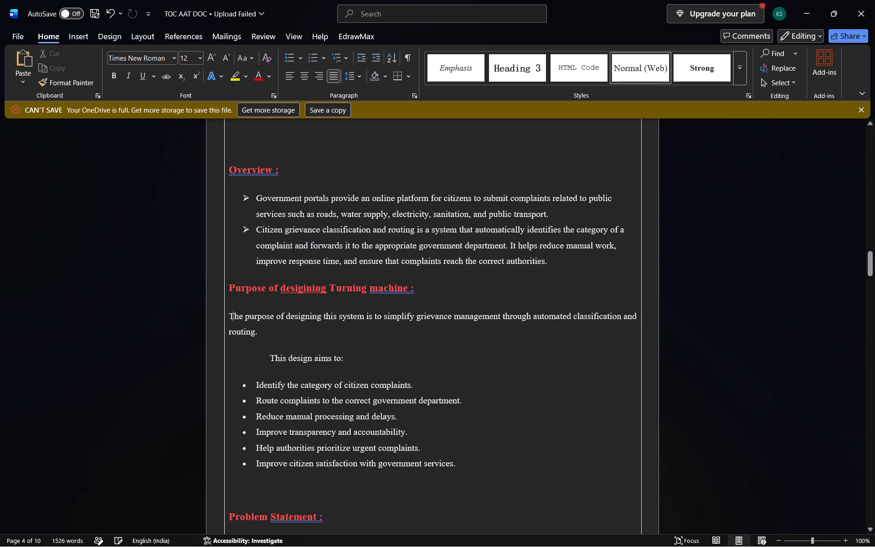
{"action": "left_click", "coordinate": [268, 358]}
{"action": "key", "text": "backslash"}
{"action": "key", "text": "BackSpace"}
{"action": "key", "text": "BackSpace"}
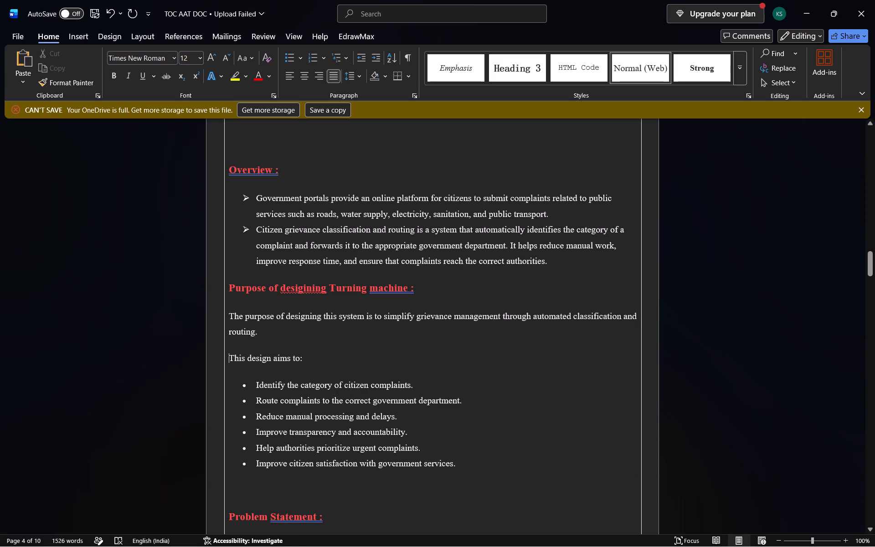
Change the six design-aim bullets, from complaint category to citizen satisfaction, to arrowhead bullets.
{"action": "left_click_drag", "start_coordinate": [456, 466], "coordinate": [257, 377]}
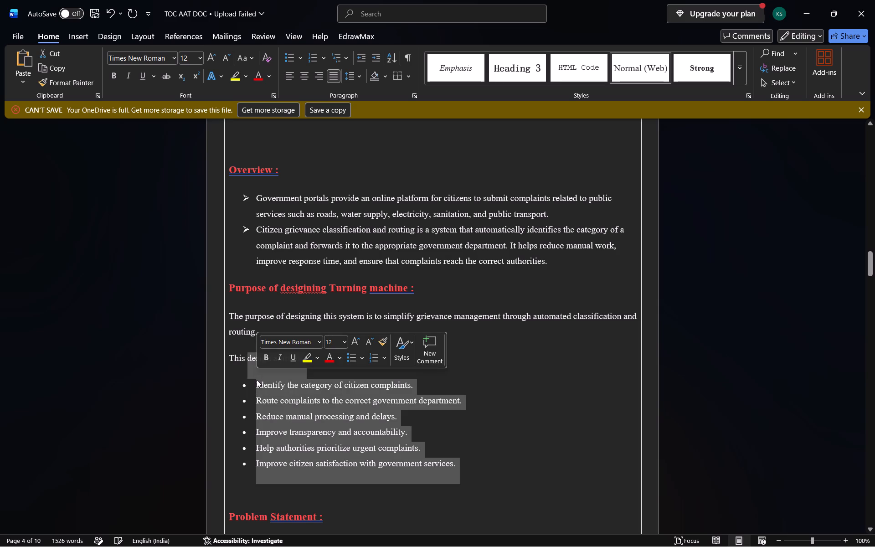
{"action": "left_click", "coordinate": [257, 380]}
{"action": "left_click_drag", "start_coordinate": [255, 384], "coordinate": [480, 473]}
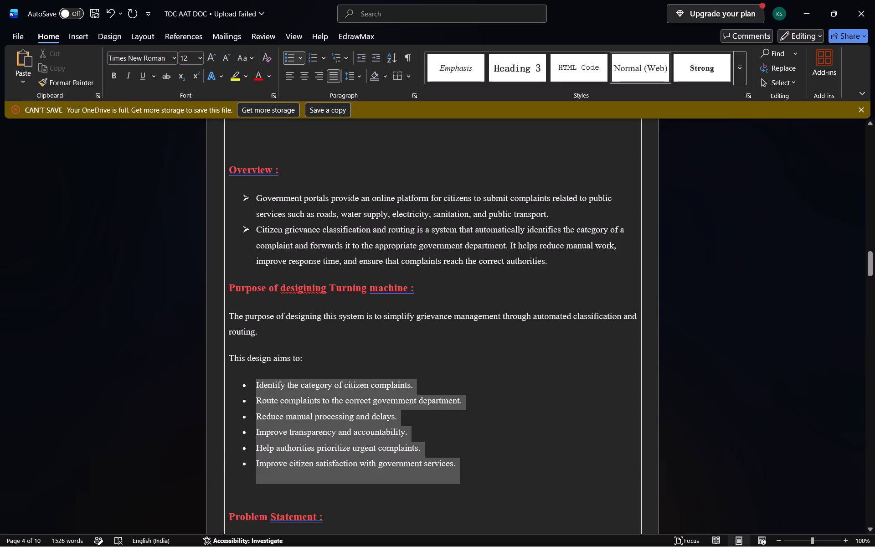
{"action": "left_click_drag", "start_coordinate": [480, 473], "coordinate": [479, 473]}
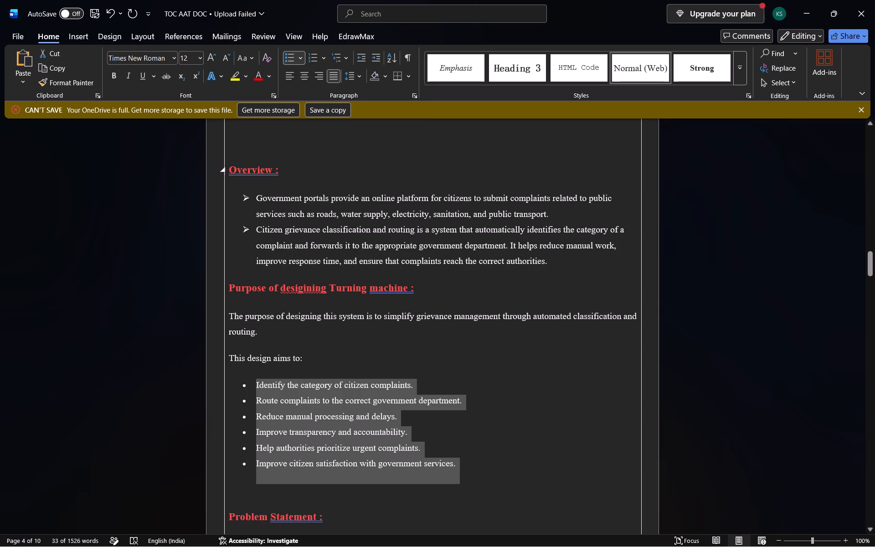
{"action": "left_click", "coordinate": [290, 58]}
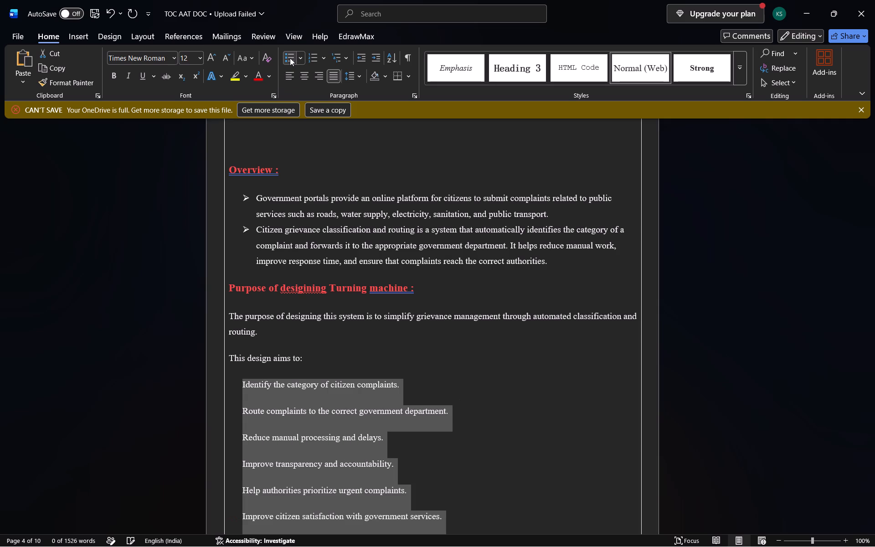
{"action": "left_click", "coordinate": [290, 58]}
{"action": "left_click", "coordinate": [299, 56]}
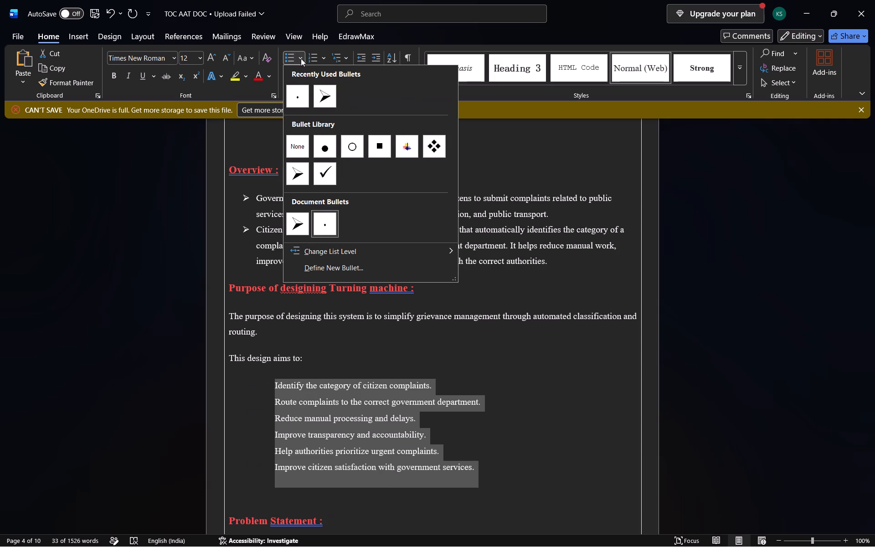
{"action": "left_click", "coordinate": [319, 89]}
{"action": "scroll", "coordinate": [431, 302], "scroll_direction": "down", "scroll_amount": 1}
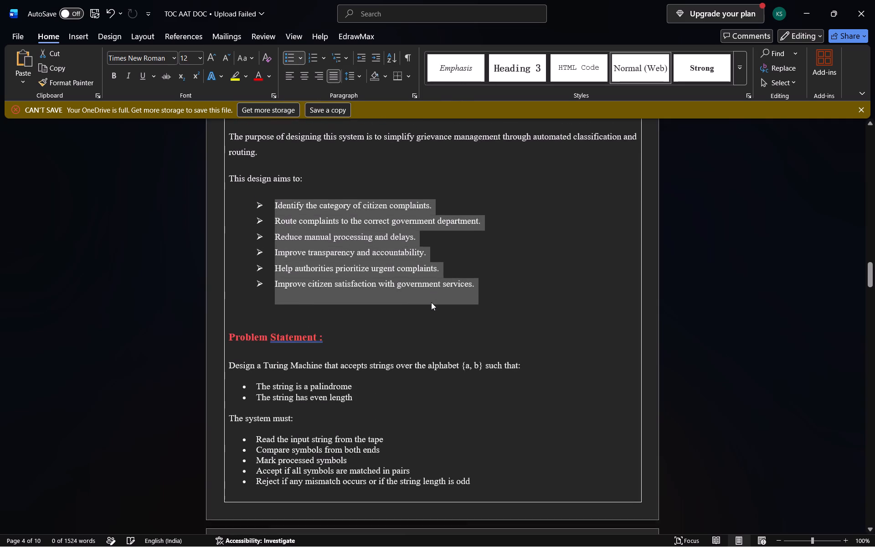
{"action": "scroll", "coordinate": [431, 302], "scroll_direction": "down", "scroll_amount": 1}
{"action": "left_click", "coordinate": [380, 283]}
{"action": "scroll", "coordinate": [380, 283], "scroll_direction": "down", "scroll_amount": 1}
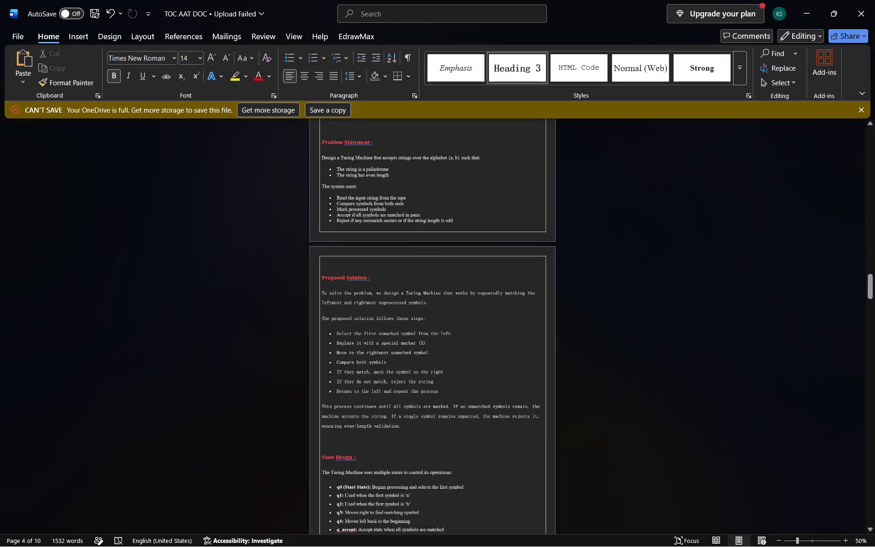
{"action": "scroll", "coordinate": [307, 315], "scroll_direction": "down", "scroll_amount": 3, "text": "ctrl"}
{"action": "scroll", "coordinate": [307, 315], "scroll_direction": "down", "scroll_amount": 1}
{"action": "scroll", "coordinate": [307, 315], "scroll_direction": "down", "scroll_amount": 1, "text": "ctrl"}
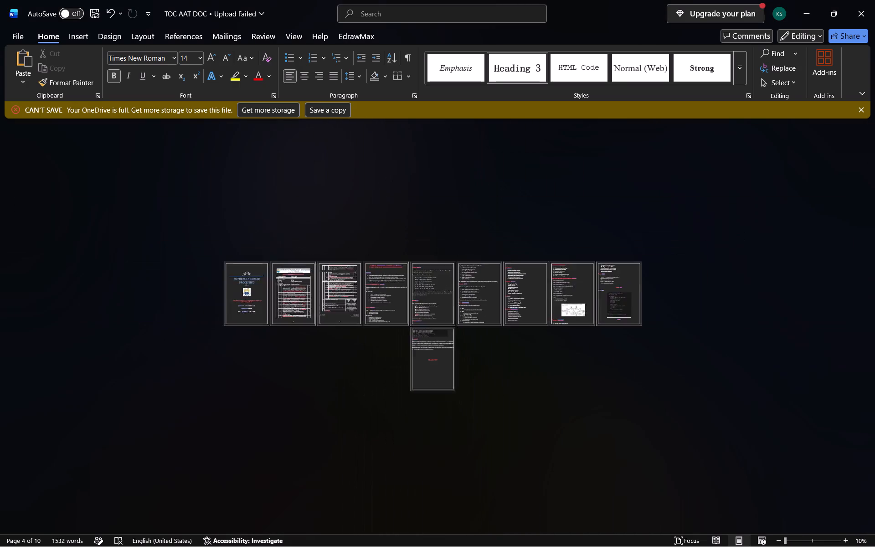
{"action": "scroll", "coordinate": [307, 315], "scroll_direction": "up", "scroll_amount": 3, "text": "ctrl"}
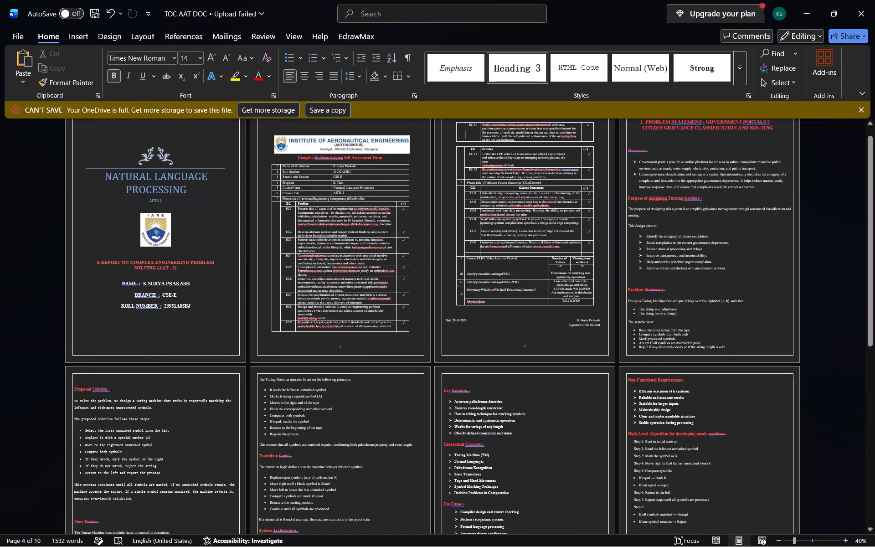
{"action": "left_click_drag", "start_coordinate": [627, 291], "coordinate": [638, 334]}
{"action": "left_click_drag", "start_coordinate": [638, 334], "coordinate": [546, 337]}
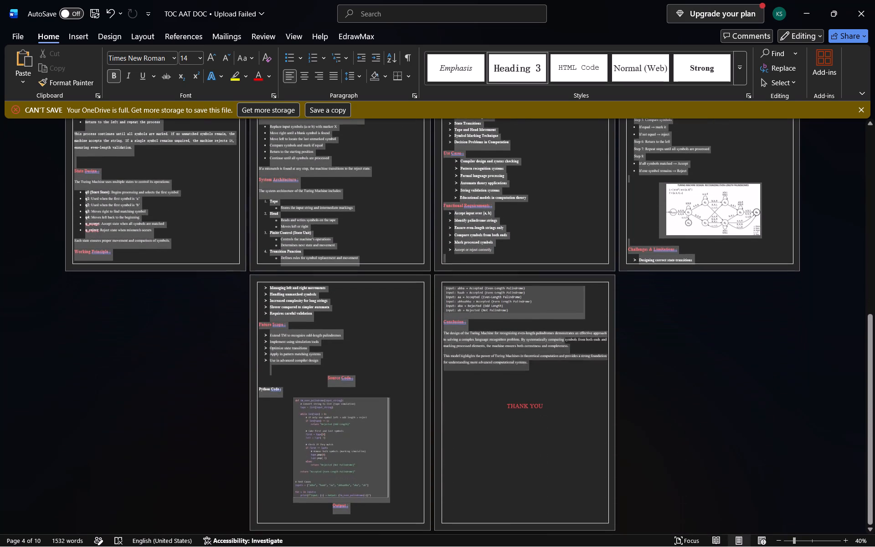
{"action": "left_click_drag", "start_coordinate": [546, 337], "coordinate": [535, 363]}
{"action": "key", "text": "ctrl+v"}
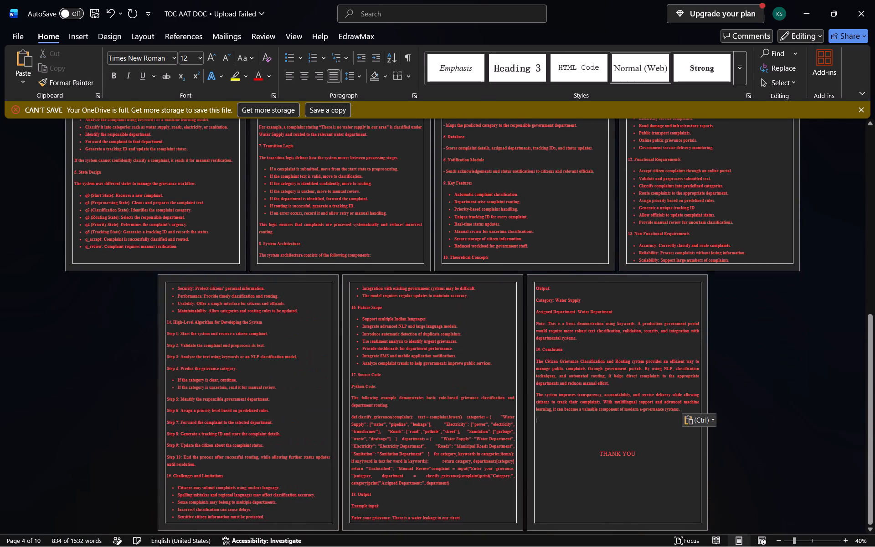
Set all text under the 3. Problem Statement heading, through the manual review bullet, to black font colour and remove its bold.
{"action": "scroll", "coordinate": [535, 363], "scroll_direction": "up", "scroll_amount": 2}
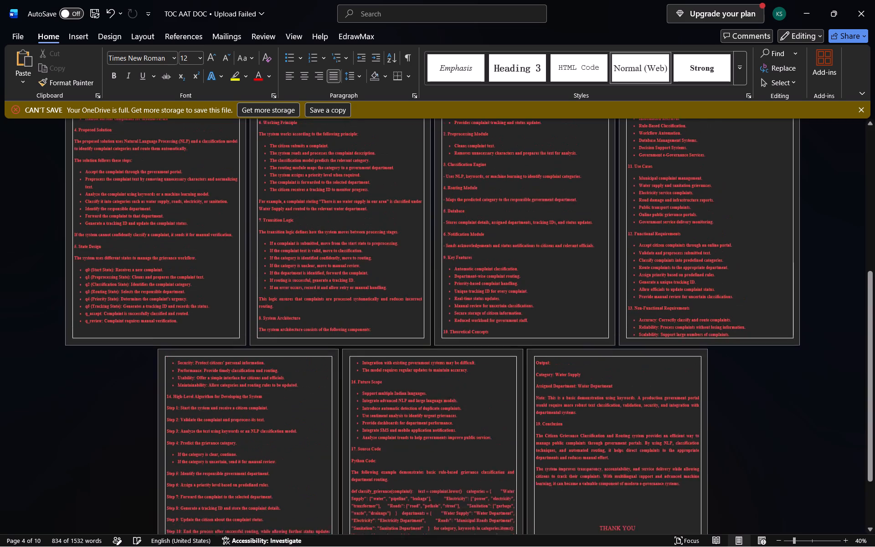
{"action": "scroll", "coordinate": [535, 363], "scroll_direction": "up", "scroll_amount": 3}
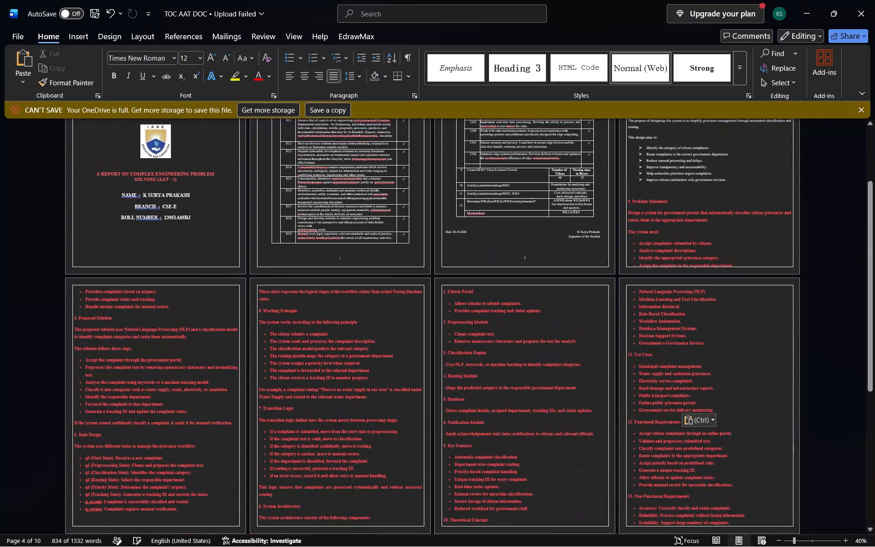
{"action": "left_click_drag", "start_coordinate": [172, 306], "coordinate": [628, 213]}
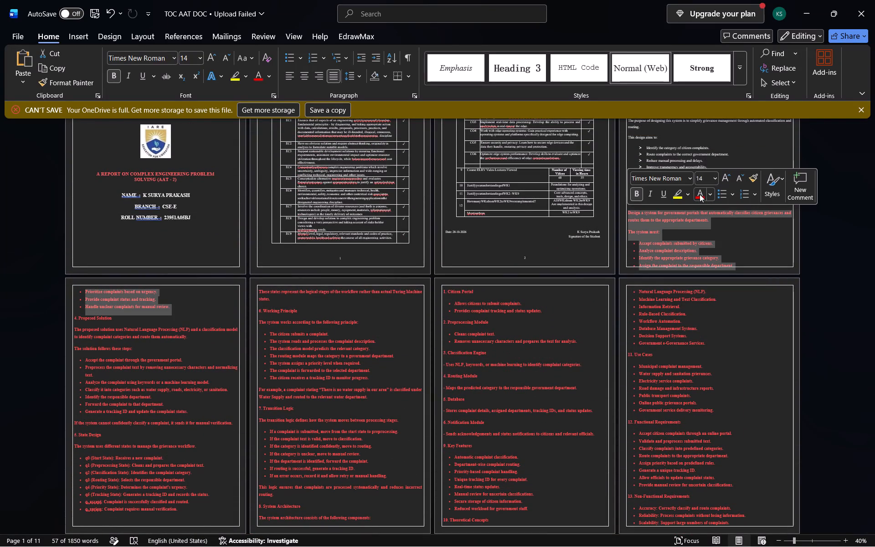
{"action": "left_click", "coordinate": [700, 194]}
{"action": "left_click", "coordinate": [711, 192]}
{"action": "left_click", "coordinate": [704, 268]}
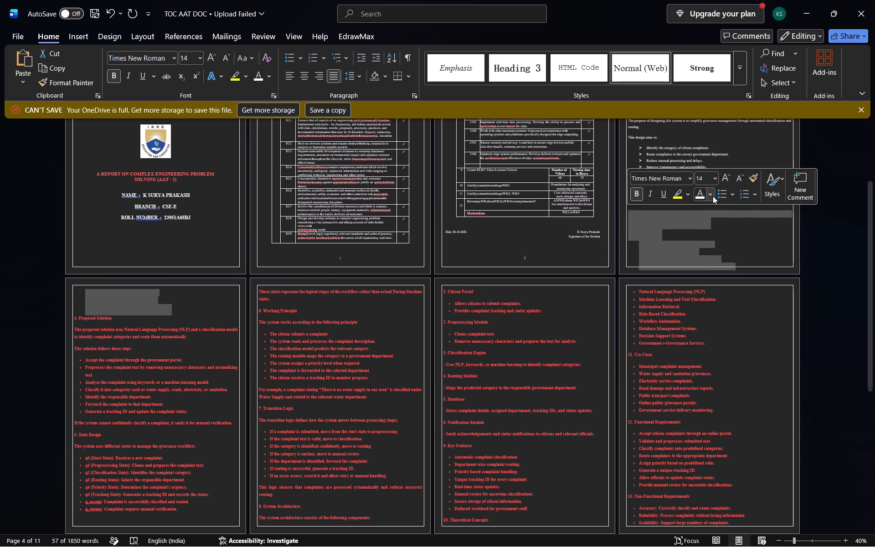
{"action": "left_click", "coordinate": [712, 196]}
{"action": "left_click", "coordinate": [719, 266]}
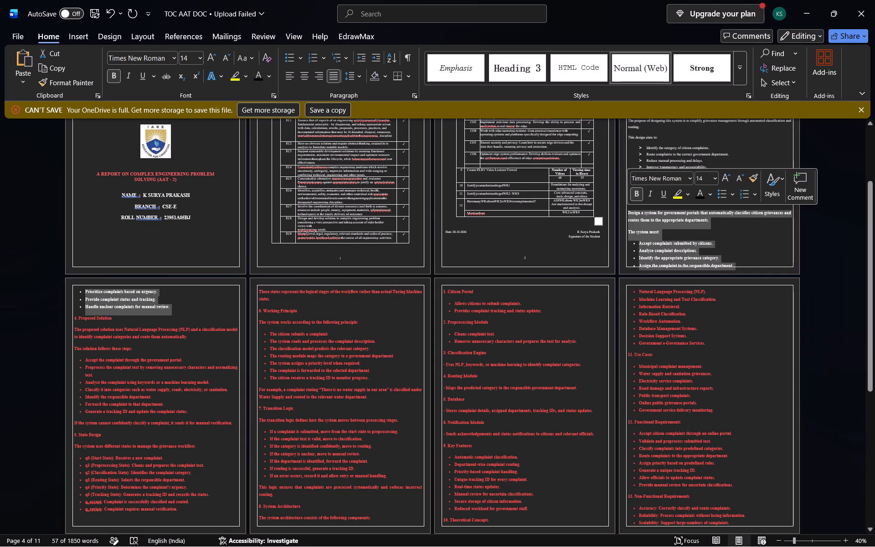
{"action": "left_click", "coordinate": [634, 199]}
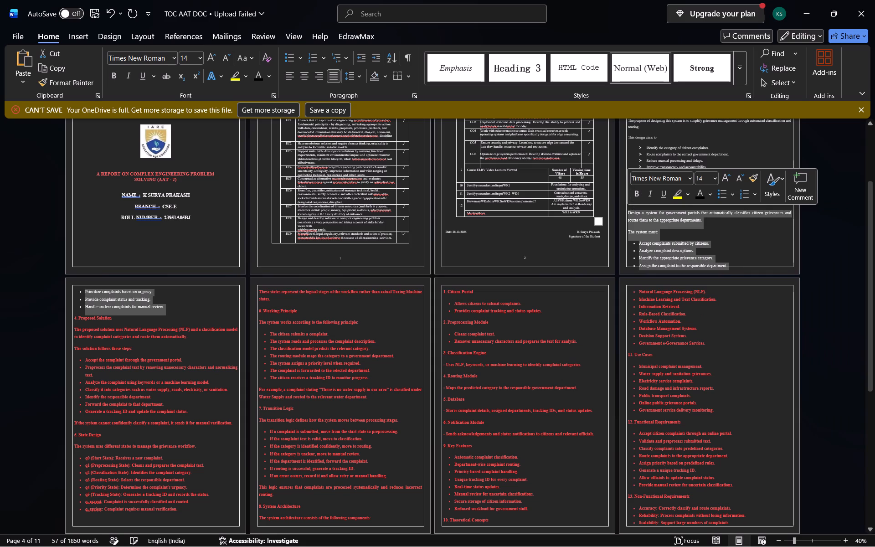
Set the 4. Proposed Solution body, from its intro paragraph to the manual verification sentence, to black non-bold text.
{"action": "left_click_drag", "start_coordinate": [233, 423], "coordinate": [76, 330]}
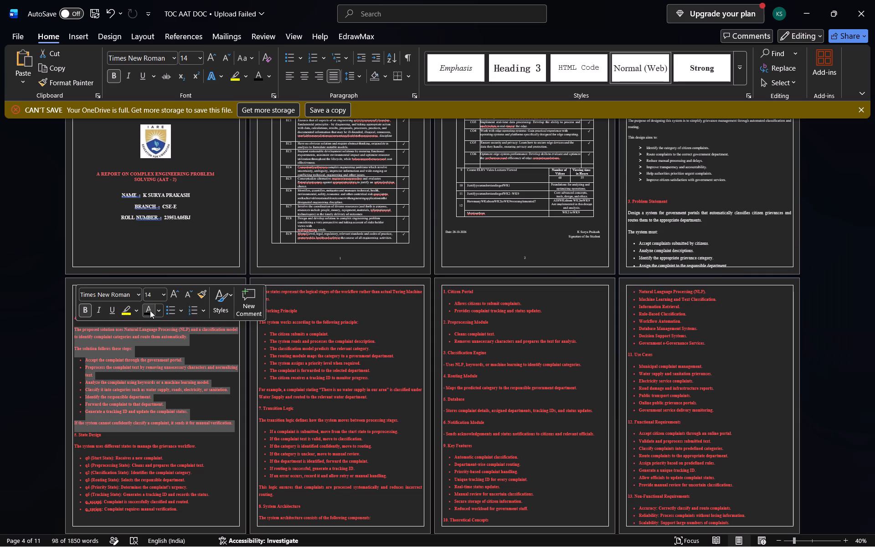
{"action": "left_click", "coordinate": [150, 310]}
{"action": "left_click", "coordinate": [88, 308]}
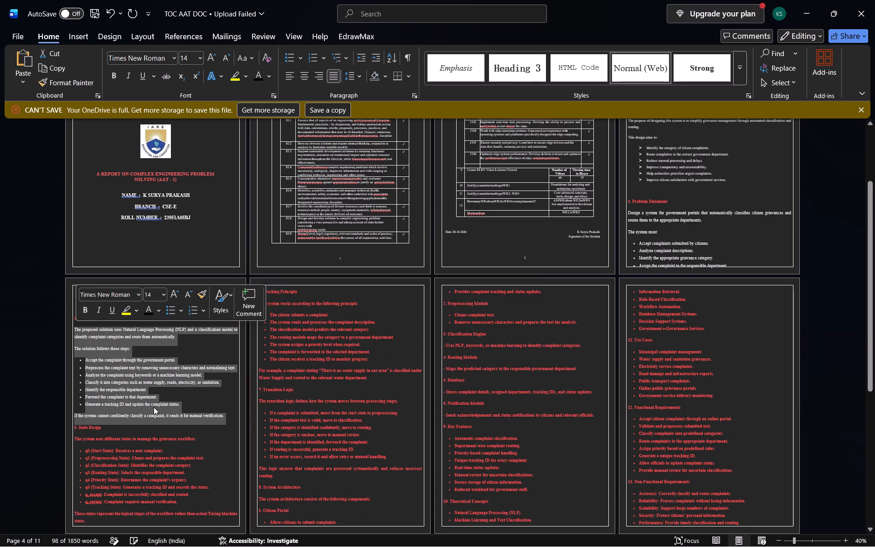
Make the 5. State Design intro line and its bullets, q0 through q_review, non-bold and black.
{"action": "scroll", "coordinate": [154, 407], "scroll_direction": "down", "scroll_amount": 3}
{"action": "left_click_drag", "start_coordinate": [185, 434], "coordinate": [75, 370]}
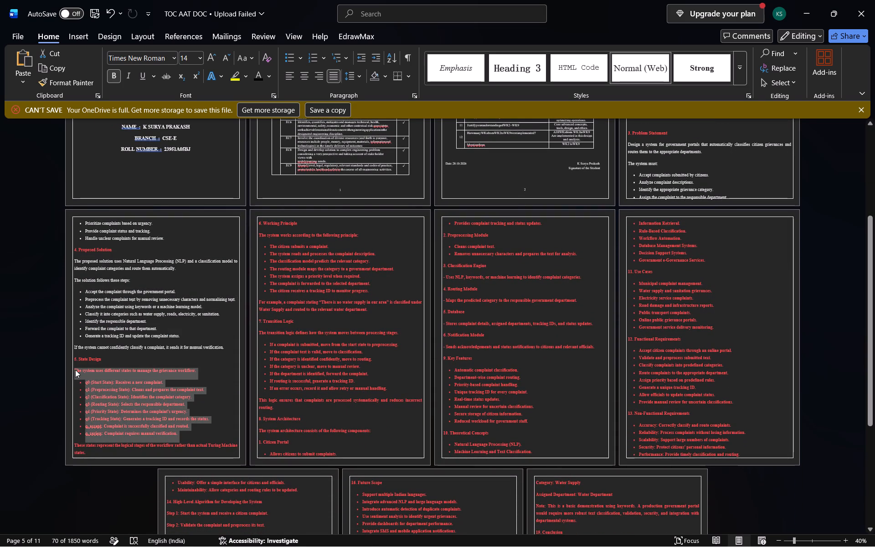
{"action": "key", "text": "ctrl+b"}
{"action": "right_click", "coordinate": [127, 378]}
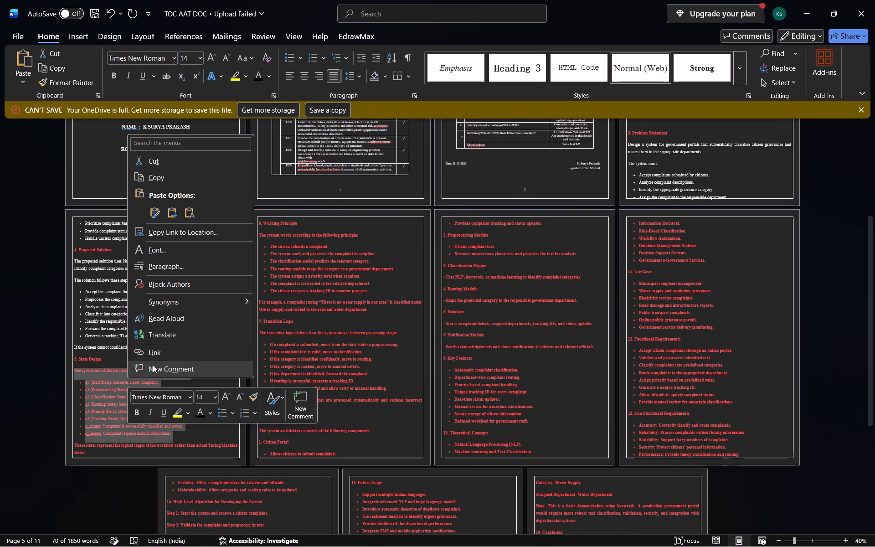
{"action": "left_click", "coordinate": [198, 410]}
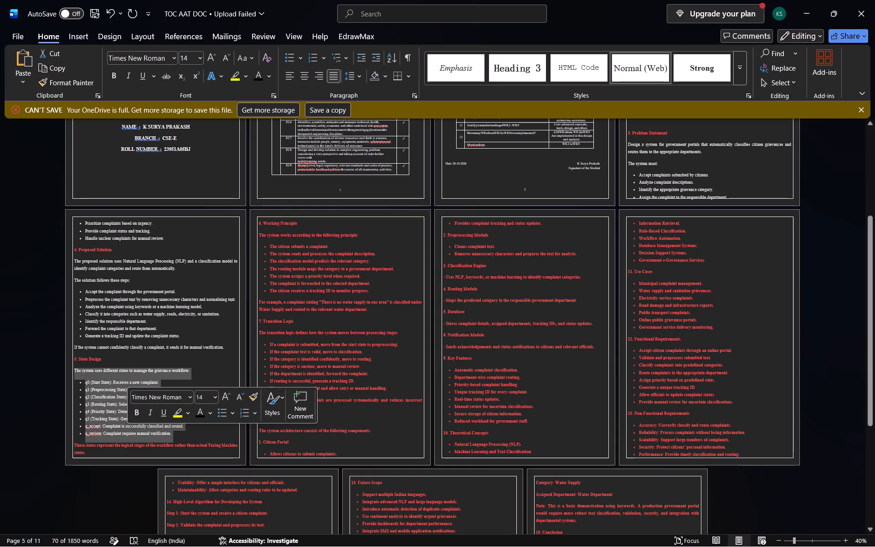
Remove the bold from the 6. Working Principle intro line and its bullets, and try to recolour them black.
{"action": "left_click_drag", "start_coordinate": [375, 289], "coordinate": [318, 262]}
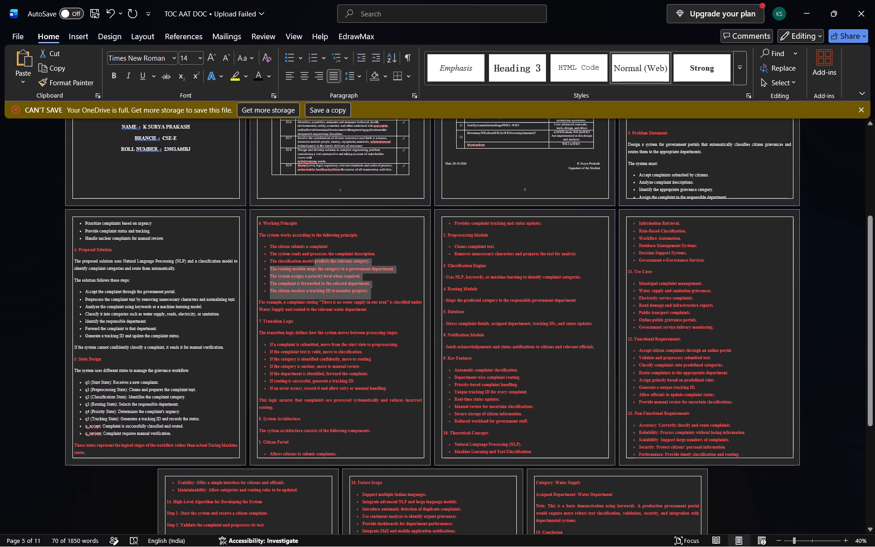
{"action": "left_click_drag", "start_coordinate": [318, 262], "coordinate": [257, 235]}
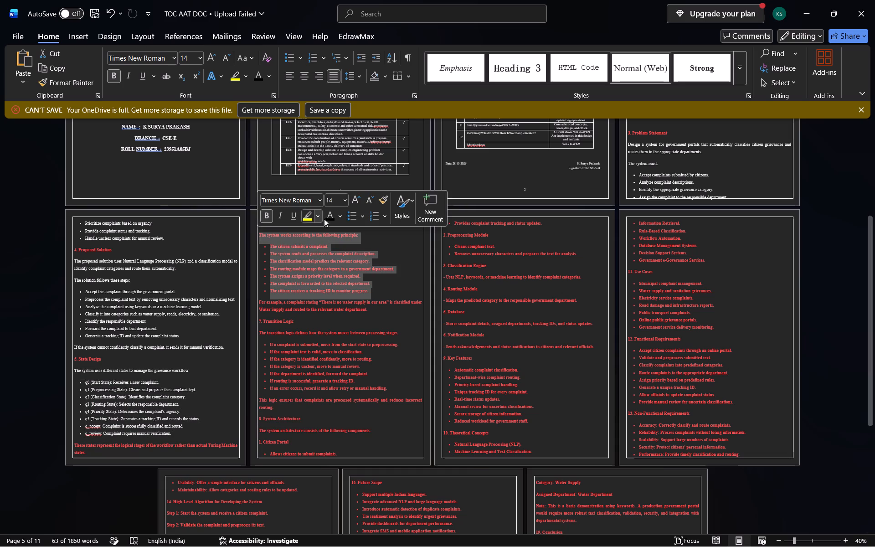
{"action": "left_click", "coordinate": [330, 215]}
{"action": "key", "text": "ctrl+b"}
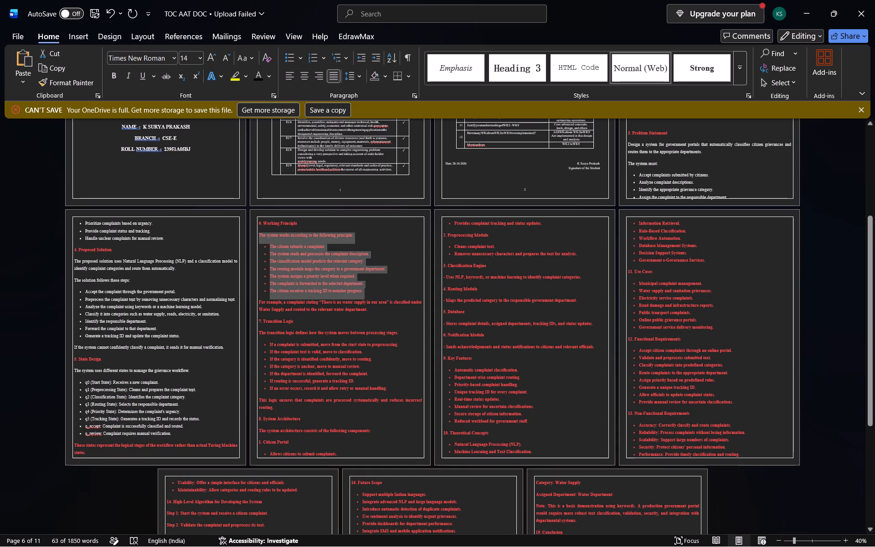
Make the closing State Design sentence, starting "These states represent the logical stages", non-bold and black.
{"action": "left_click_drag", "start_coordinate": [87, 452], "coordinate": [75, 444]}
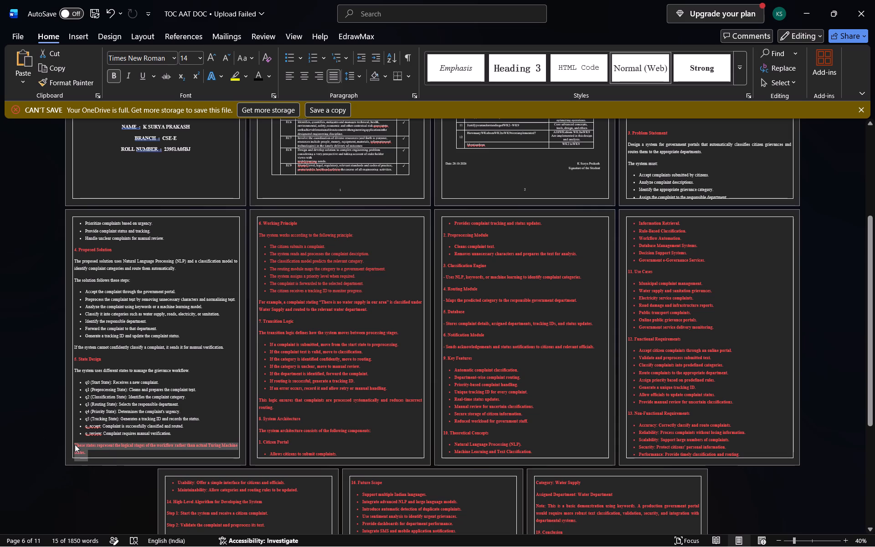
{"action": "key", "text": "ctrl+b"}
{"action": "right_click", "coordinate": [75, 444]}
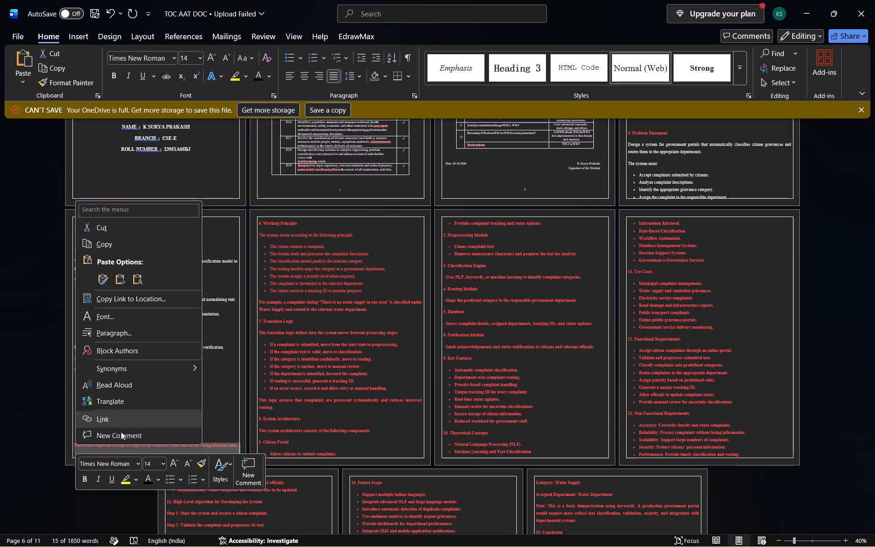
{"action": "left_click", "coordinate": [149, 479]}
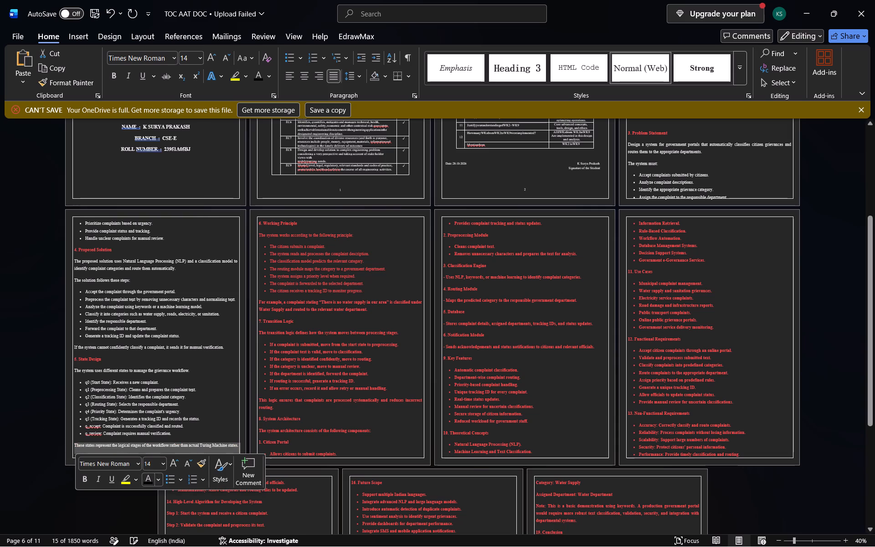
Set the font colour of the Working Principle intro line and its bullets to black.
{"action": "left_click_drag", "start_coordinate": [369, 289], "coordinate": [261, 236]}
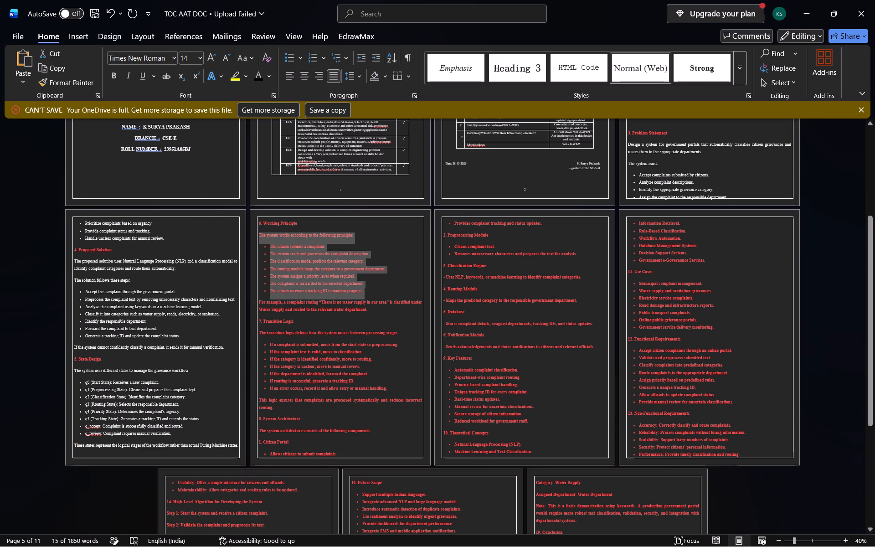
{"action": "left_click", "coordinate": [333, 213]}
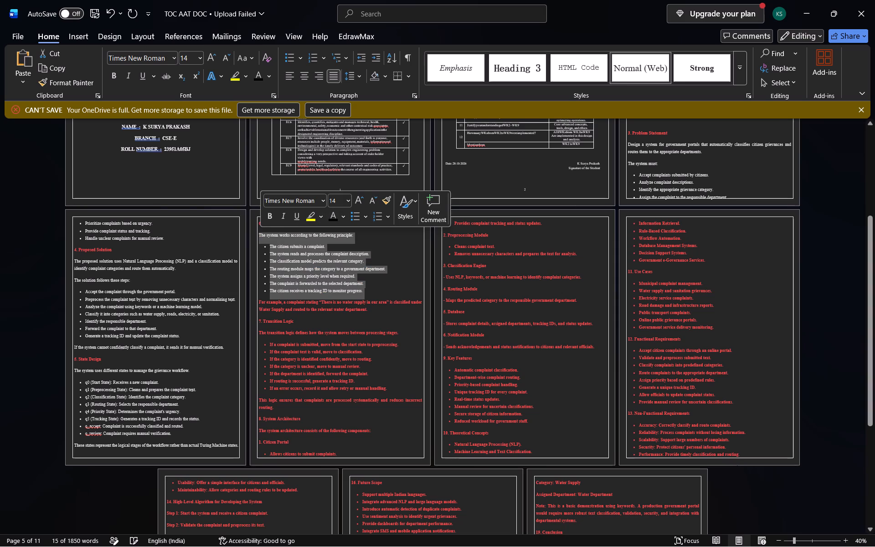
Make the 7. Transition Logic intro line and its bullets black and non-bold, leaving out the heading.
{"action": "left_click_drag", "start_coordinate": [391, 387], "coordinate": [263, 330]}
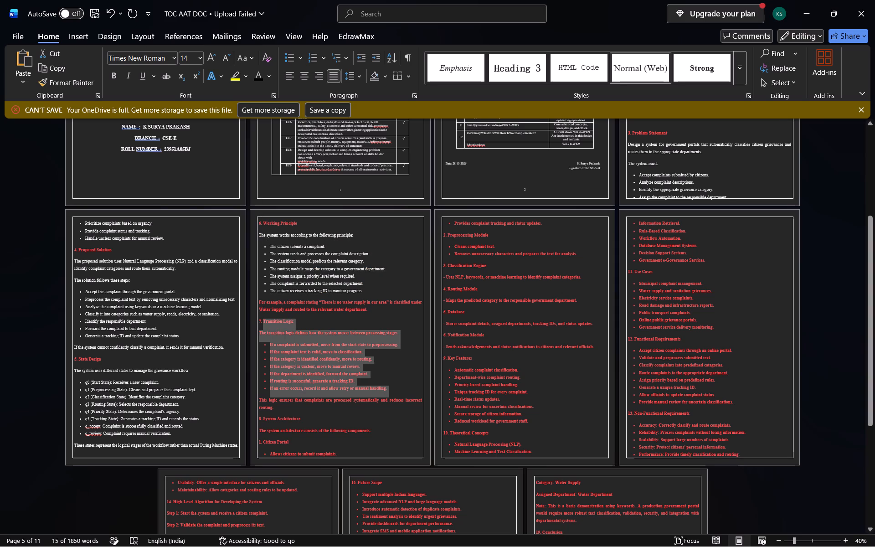
{"action": "left_click_drag", "start_coordinate": [263, 330], "coordinate": [260, 332]}
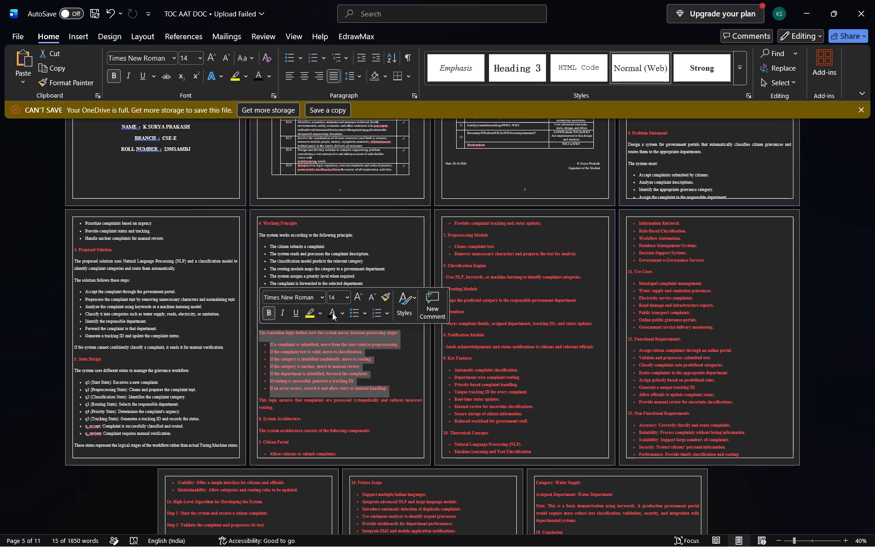
{"action": "left_click", "coordinate": [335, 312]}
{"action": "key", "text": "ctrl+b"}
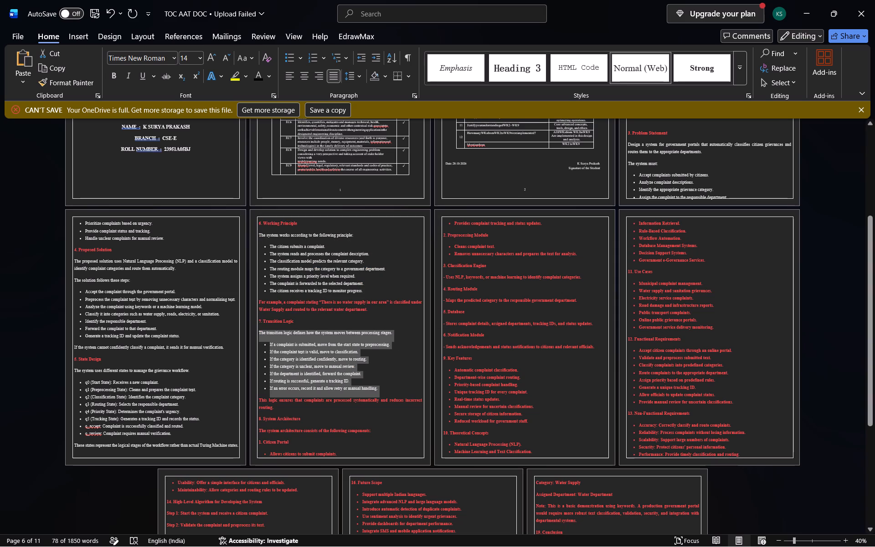
Make the "For example, a complaint stating…" paragraph at the end of Working Principle black and non-bold.
{"action": "left_click_drag", "start_coordinate": [370, 312], "coordinate": [259, 299]}
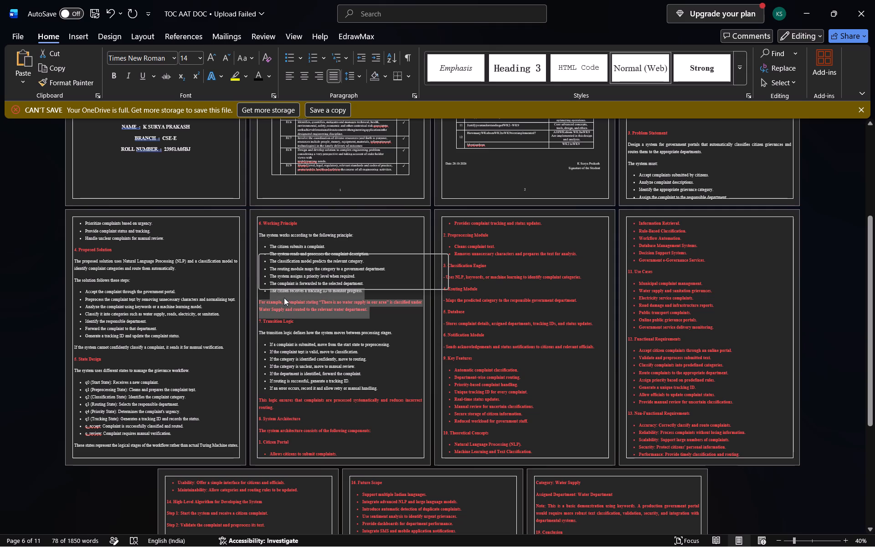
{"action": "left_click", "coordinate": [333, 278]}
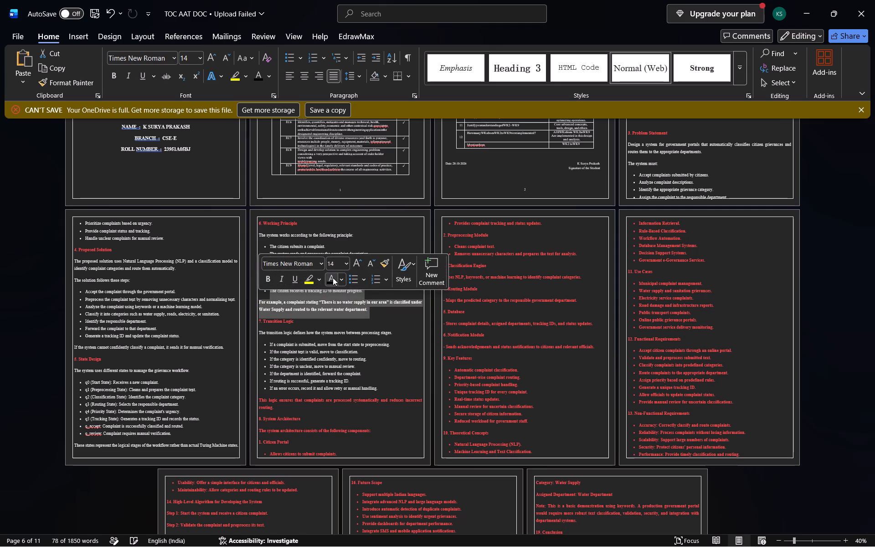
{"action": "left_click", "coordinate": [372, 309]}
{"action": "left_click_drag", "start_coordinate": [371, 310], "coordinate": [278, 304]}
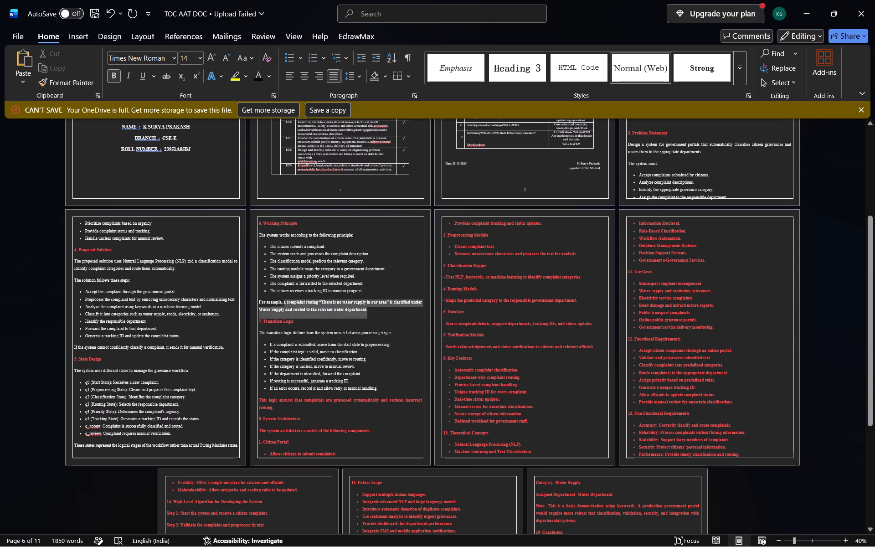
{"action": "left_click_drag", "start_coordinate": [278, 304], "coordinate": [262, 303]}
{"action": "key", "text": "ctrl+b"}
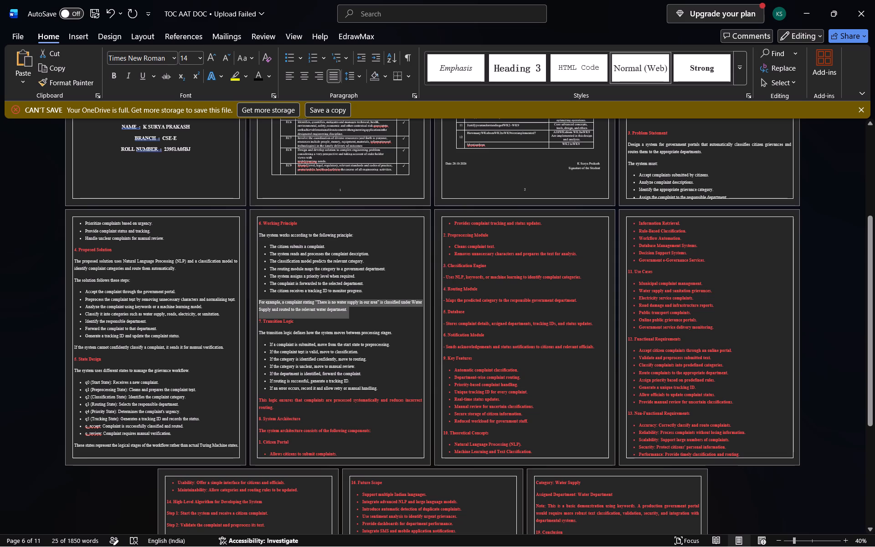
Make the 8. System Architecture content, from its intro line through the 6. Notification Module description, non-bold and black.
{"action": "left_click_drag", "start_coordinate": [598, 349], "coordinate": [382, 384]}
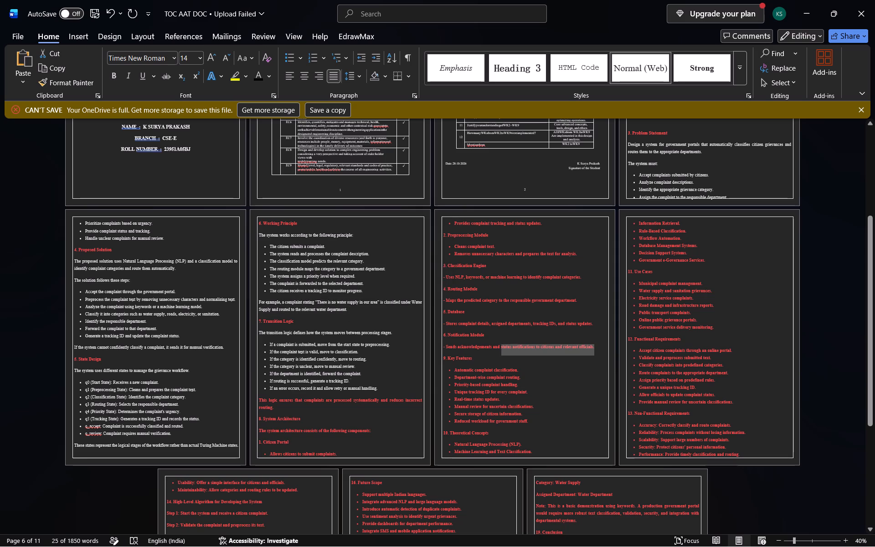
{"action": "left_click_drag", "start_coordinate": [382, 384], "coordinate": [261, 430]}
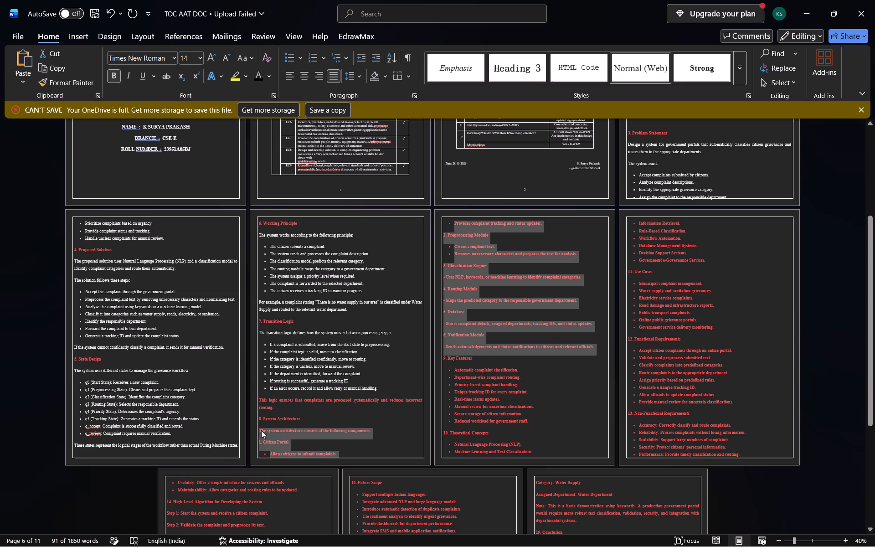
{"action": "key", "text": "ctrl+b"}
{"action": "right_click", "coordinate": [261, 430]}
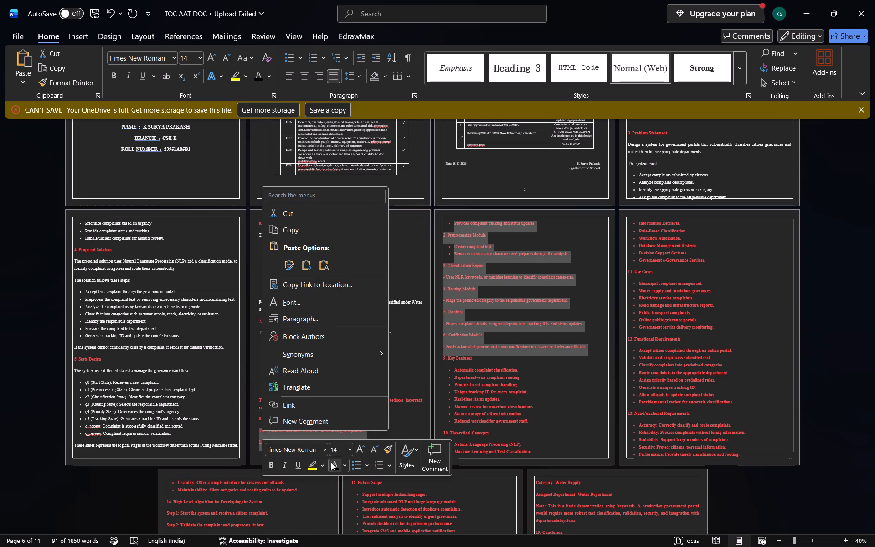
{"action": "left_click", "coordinate": [331, 462]}
Remove the bold from the closing Transition Logic sentence, starting "This logic ensures", and try to recolour it black.
{"action": "left_click_drag", "start_coordinate": [277, 409], "coordinate": [259, 401]}
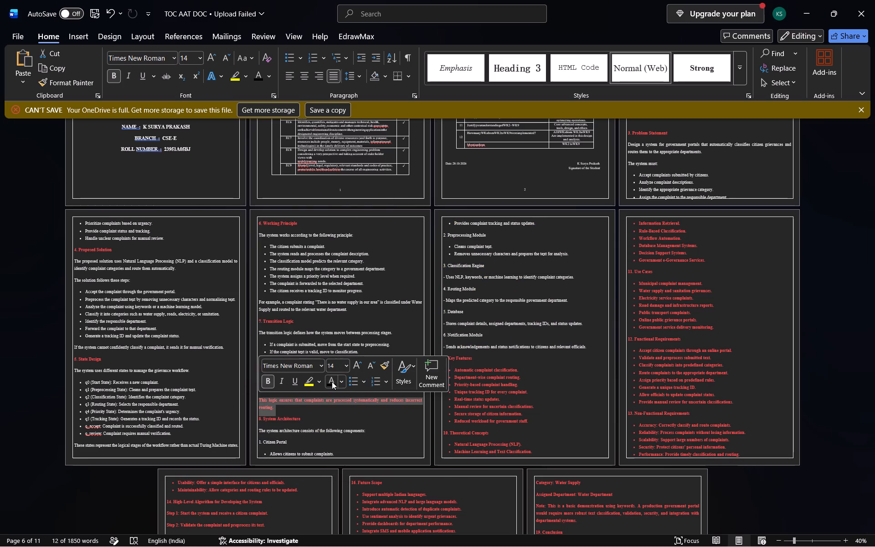
{"action": "left_click", "coordinate": [332, 382]}
{"action": "key", "text": "ctrl+b"}
Make the bullets under 9. Key Features non-bold and black, leaving the heading red.
{"action": "scroll", "coordinate": [460, 395], "scroll_direction": "down", "scroll_amount": 2}
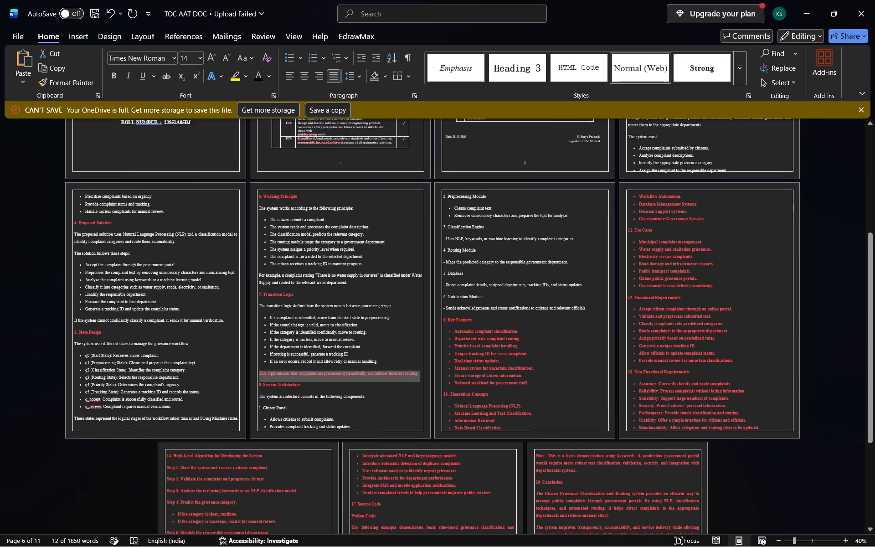
{"action": "scroll", "coordinate": [460, 395], "scroll_direction": "down", "scroll_amount": 1}
{"action": "left_click_drag", "start_coordinate": [531, 356], "coordinate": [454, 305]}
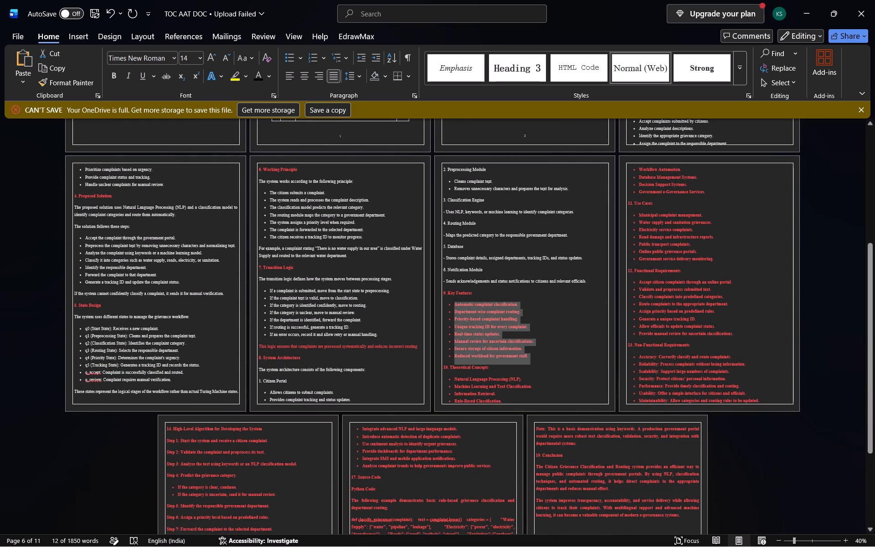
{"action": "left_click_drag", "start_coordinate": [454, 305], "coordinate": [453, 305]}
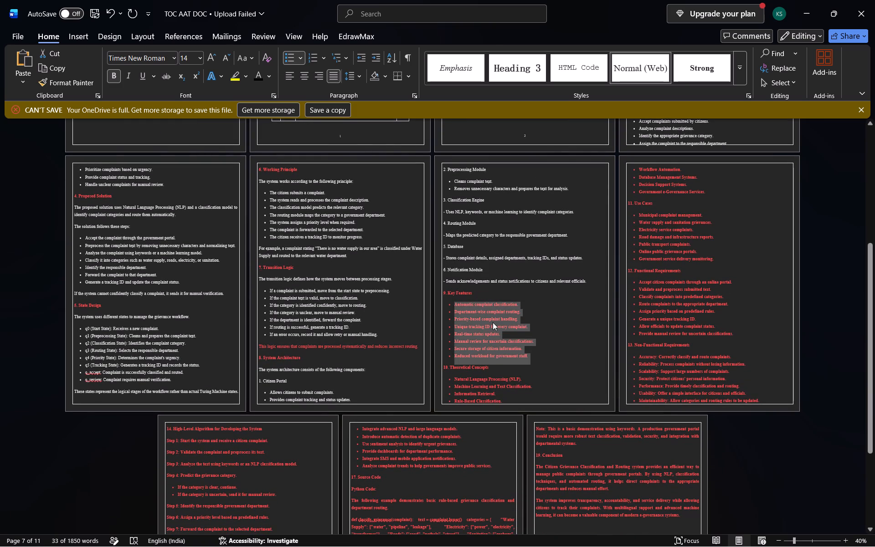
{"action": "key", "text": "ctrl+b"}
{"action": "right_click", "coordinate": [493, 322]}
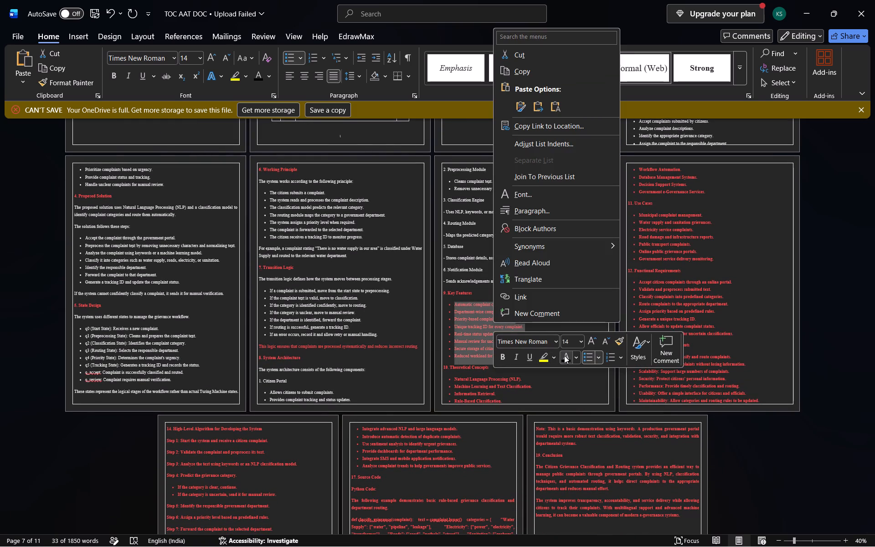
{"action": "left_click", "coordinate": [564, 356]}
Make all bullets under 10. Theoretical Concepts, including those continuing onto the following page, non-bold and black.
{"action": "scroll", "coordinate": [549, 382], "scroll_direction": "down", "scroll_amount": 1}
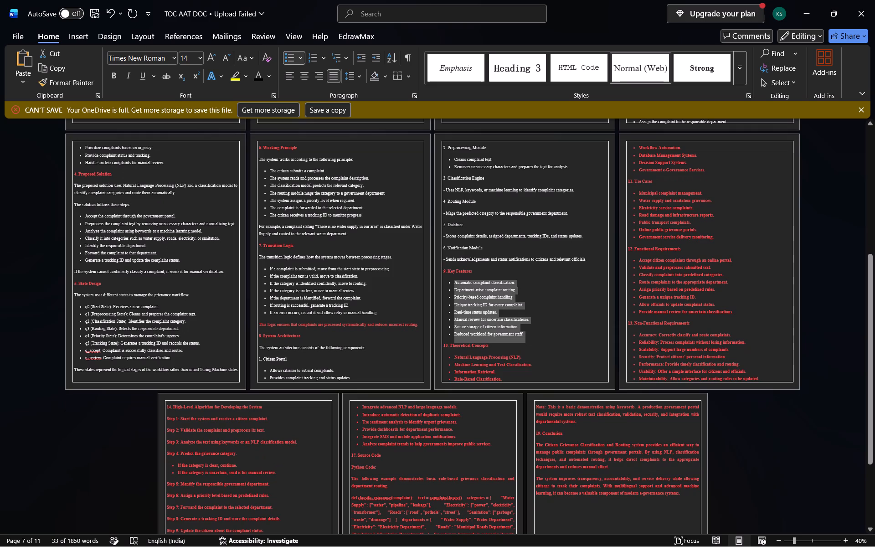
{"action": "left_click_drag", "start_coordinate": [705, 168], "coordinate": [455, 359]}
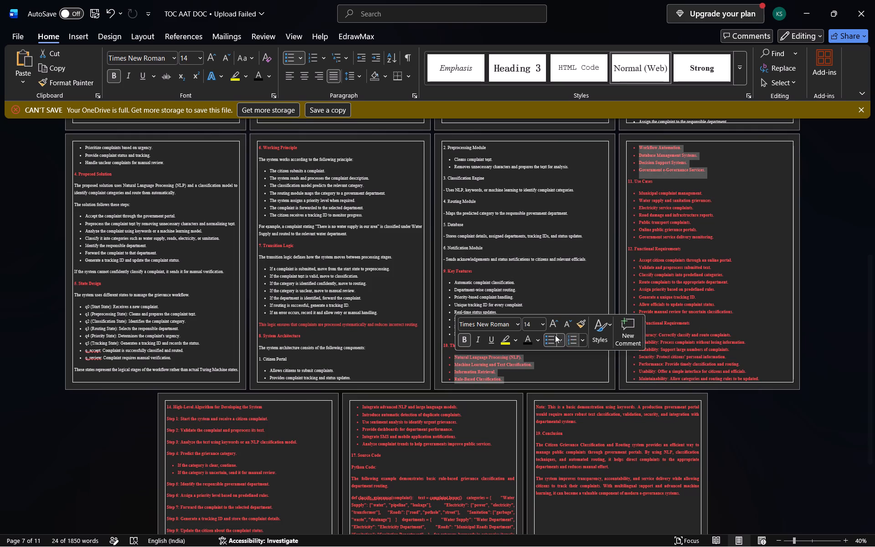
{"action": "left_click", "coordinate": [527, 345]}
{"action": "key", "text": "ctrl+b"}
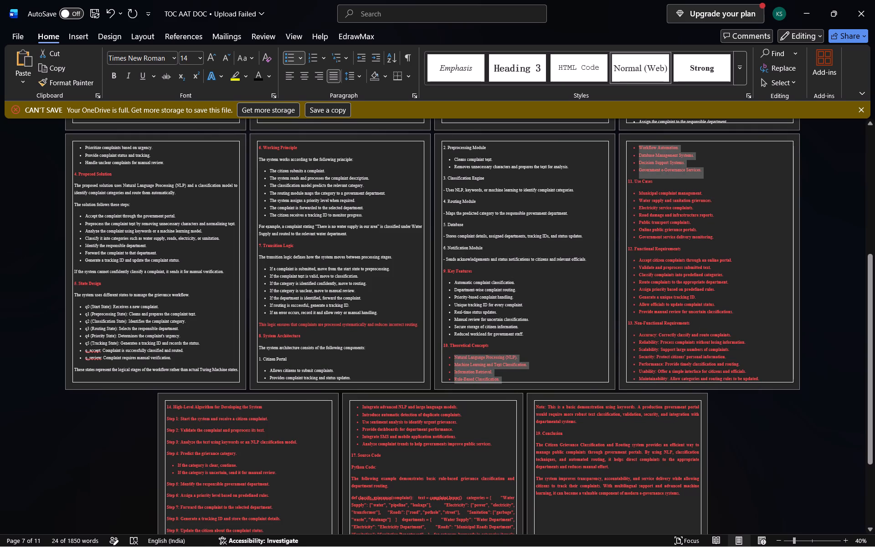
{"action": "right_click", "coordinate": [480, 370]}
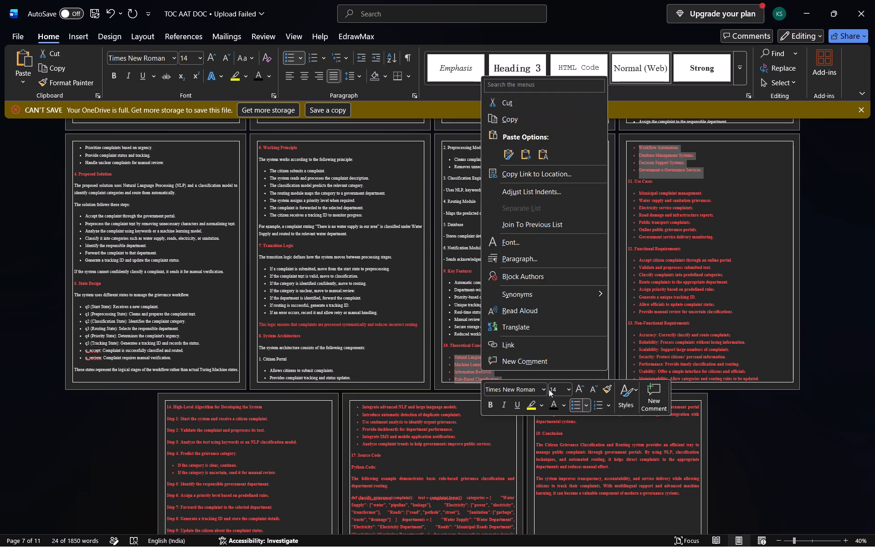
{"action": "left_click", "coordinate": [552, 402]}
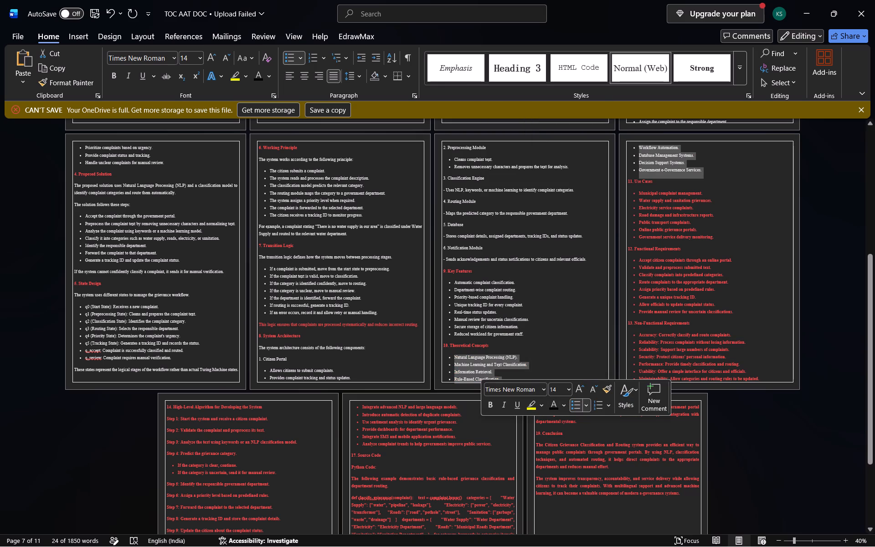
Make the bullets under 11. Use Cases black and non-bold, leaving out the heading.
{"action": "left_click_drag", "start_coordinate": [716, 238], "coordinate": [642, 195]}
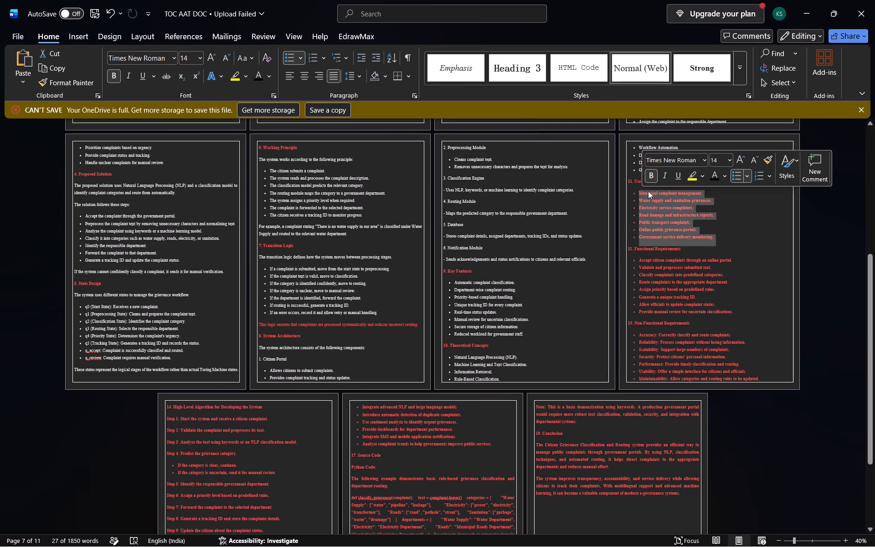
{"action": "left_click", "coordinate": [713, 176]}
{"action": "key", "text": "ctrl+b"}
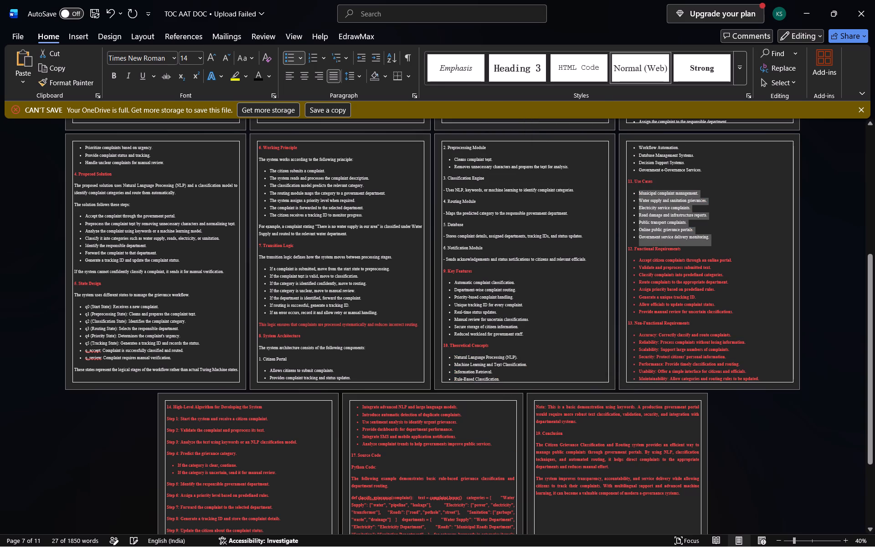
Make the bullets under 12. Functional Requirements non-bold and black, leaving out the heading.
{"action": "left_click_drag", "start_coordinate": [734, 312], "coordinate": [647, 273]}
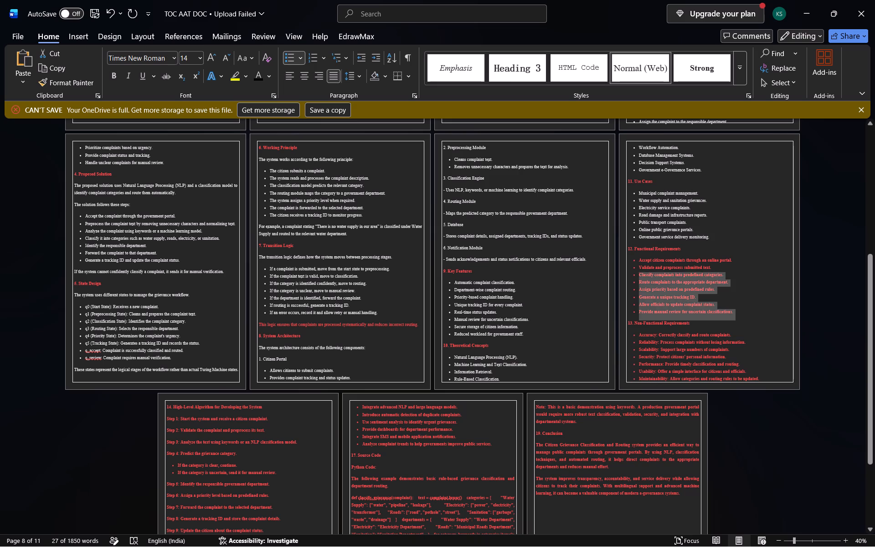
{"action": "left_click_drag", "start_coordinate": [647, 273], "coordinate": [639, 262]}
{"action": "left_click", "coordinate": [712, 244]}
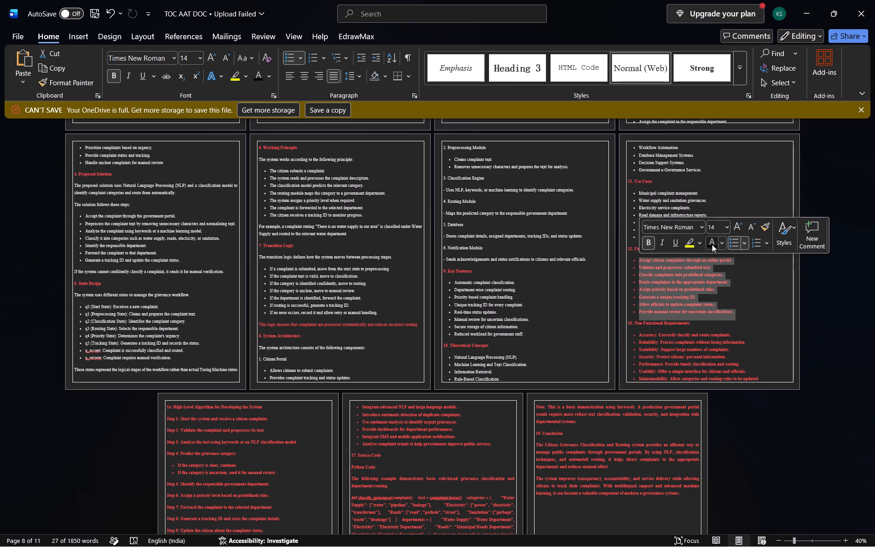
{"action": "key", "text": "ctrl+b"}
{"action": "right_click", "coordinate": [665, 285]}
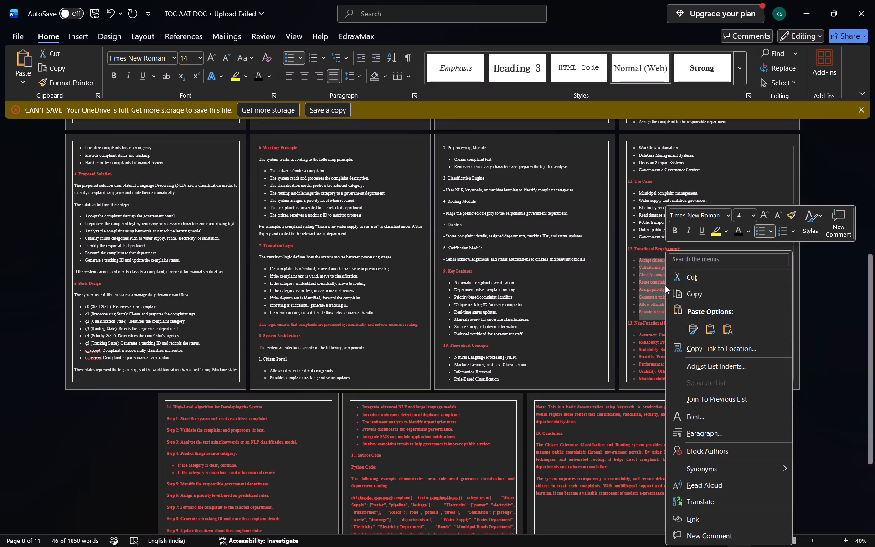
{"action": "left_click", "coordinate": [735, 232]}
Make the bullets under 13. Non-Functional Requirements, from Accuracy through Maintainability, black and non-bold.
{"action": "scroll", "coordinate": [731, 290], "scroll_direction": "down", "scroll_amount": 1}
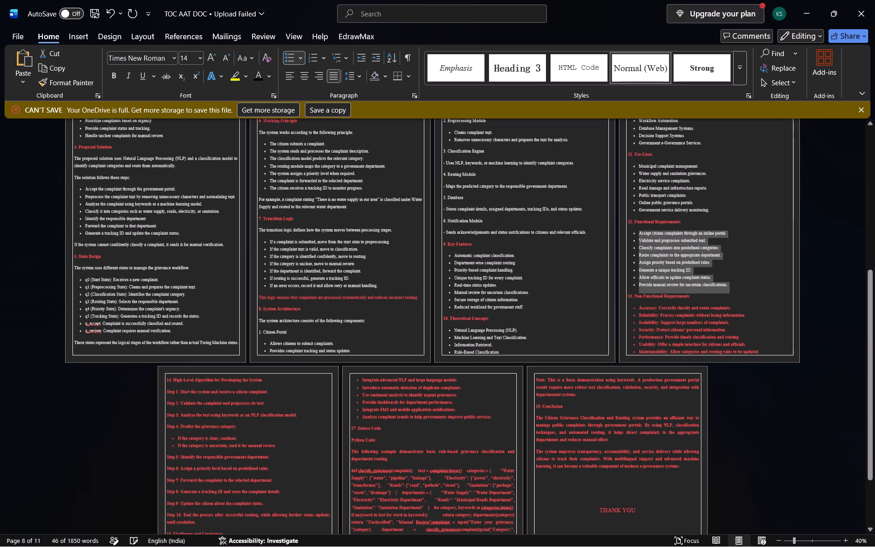
{"action": "scroll", "coordinate": [731, 290], "scroll_direction": "down", "scroll_amount": 1}
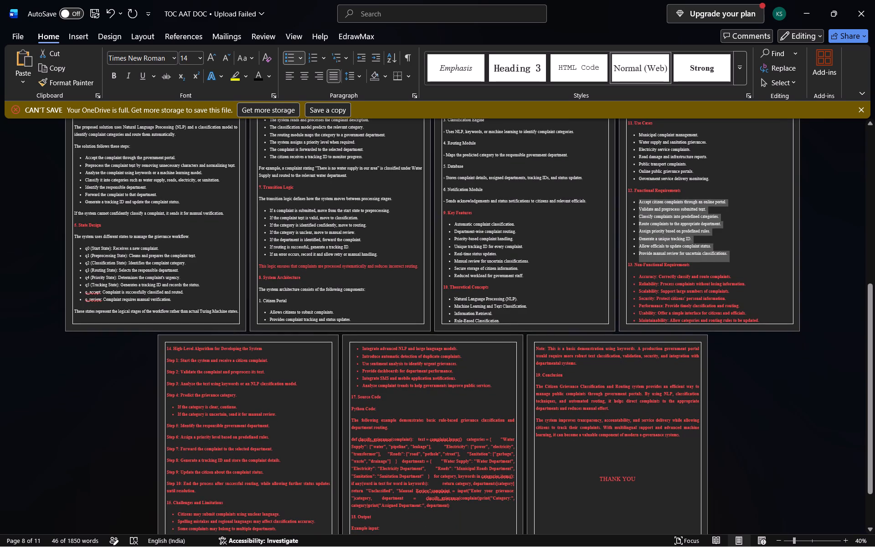
{"action": "left_click_drag", "start_coordinate": [766, 317], "coordinate": [672, 289]}
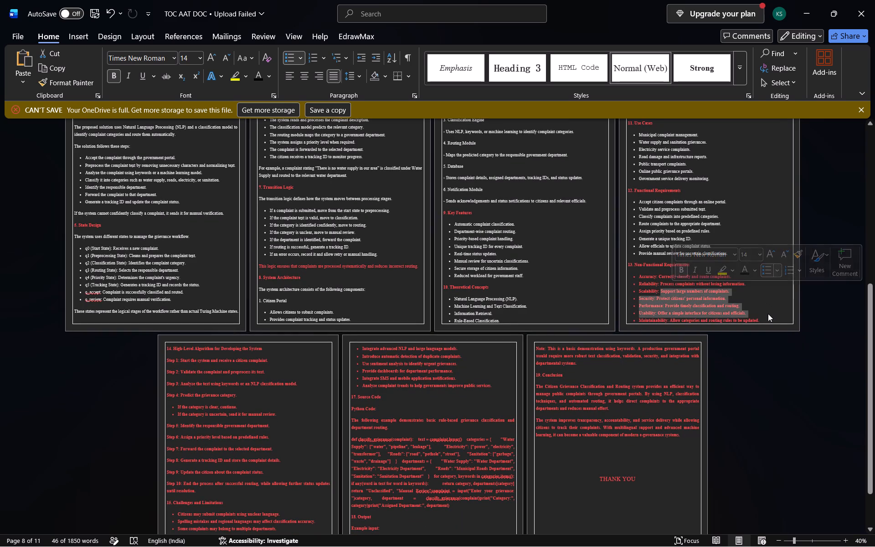
{"action": "left_click", "coordinate": [767, 318]}
{"action": "left_click_drag", "start_coordinate": [762, 321], "coordinate": [642, 279]}
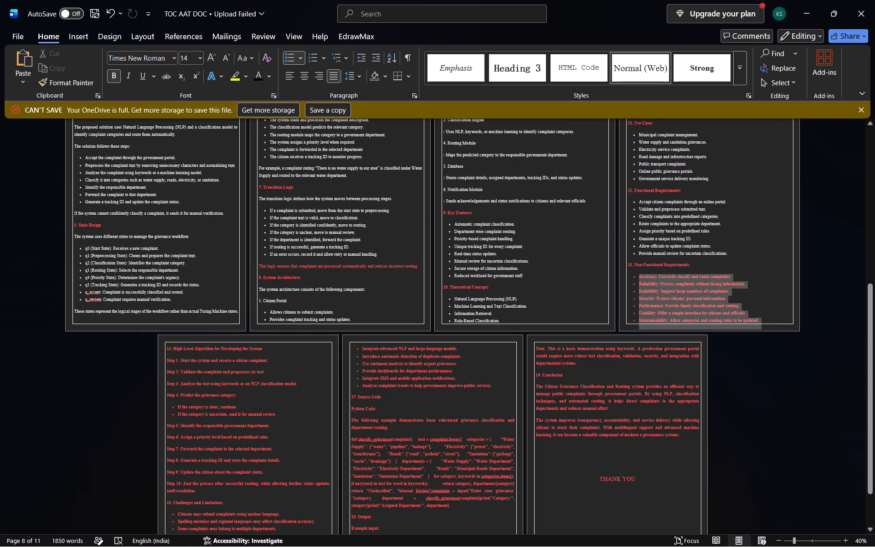
{"action": "left_click_drag", "start_coordinate": [642, 279], "coordinate": [640, 277]}
{"action": "left_click", "coordinate": [713, 254]}
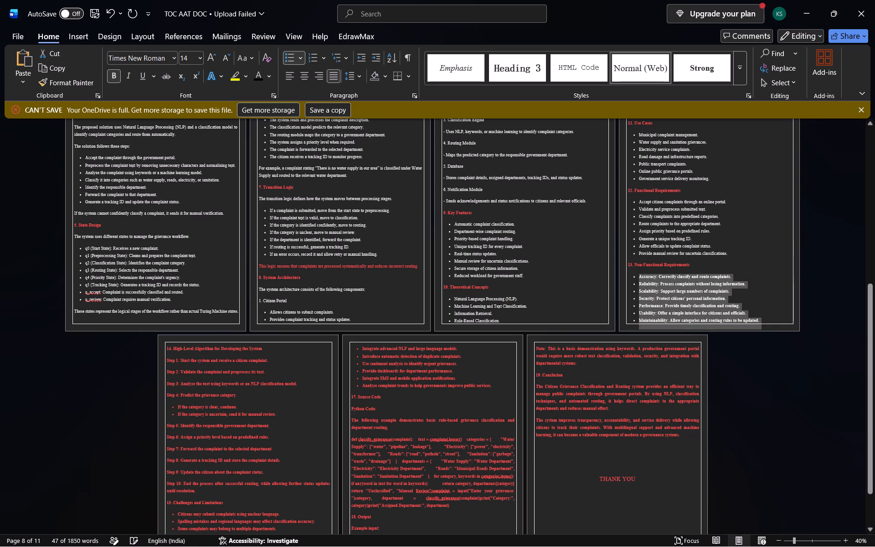
{"action": "key", "text": "ctrl+b"}
Make Step 1 through Step 10 under 14. High-Level Algorithm for Developing the System non-bold and black.
{"action": "scroll", "coordinate": [493, 363], "scroll_direction": "down", "scroll_amount": 1}
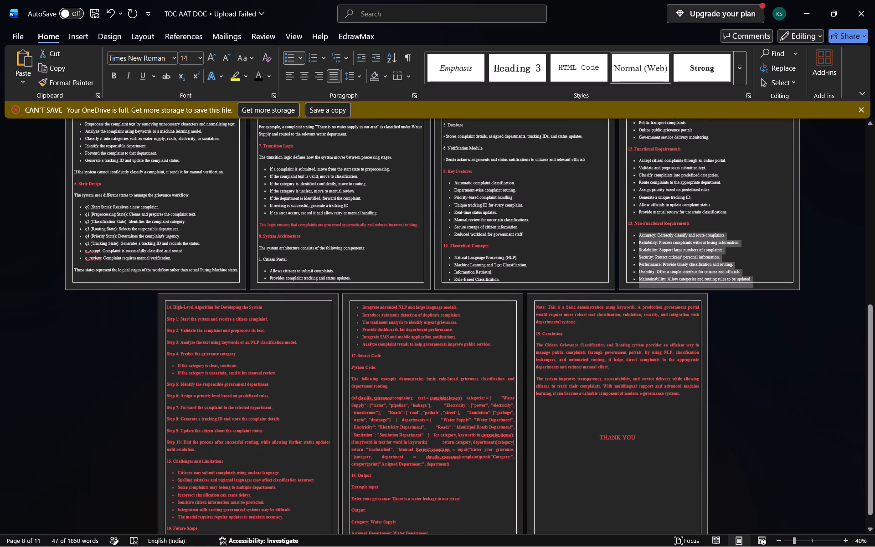
{"action": "left_click_drag", "start_coordinate": [203, 450], "coordinate": [169, 321]}
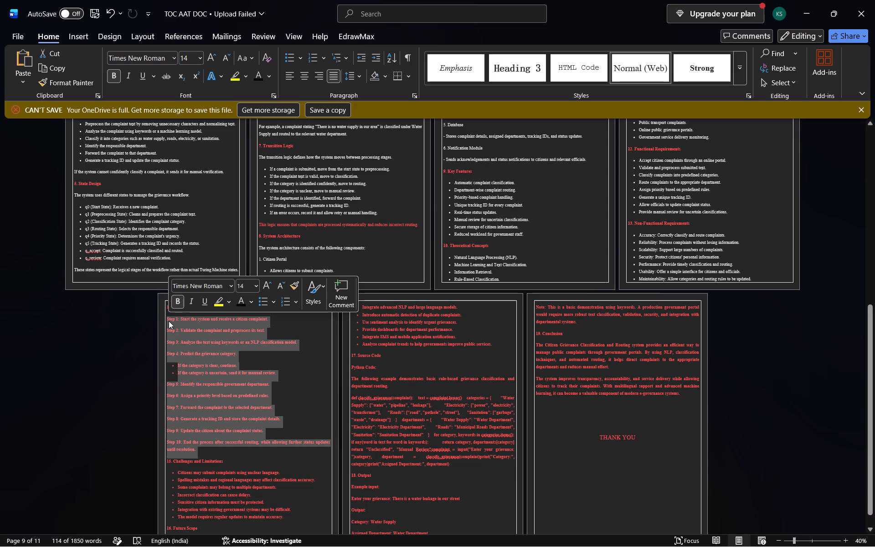
{"action": "left_click", "coordinate": [239, 301]}
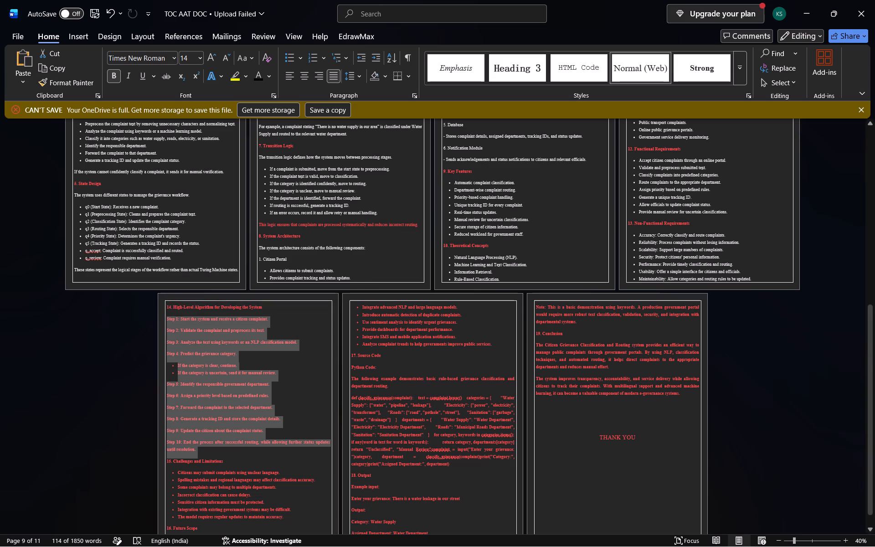
{"action": "key", "text": "ctrl+b"}
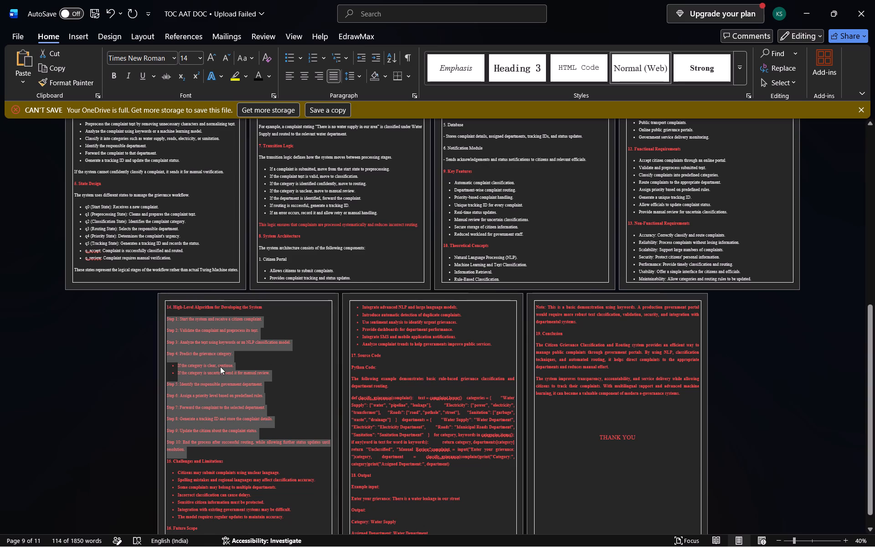
{"action": "right_click", "coordinate": [220, 366]}
{"action": "left_click", "coordinate": [294, 403]}
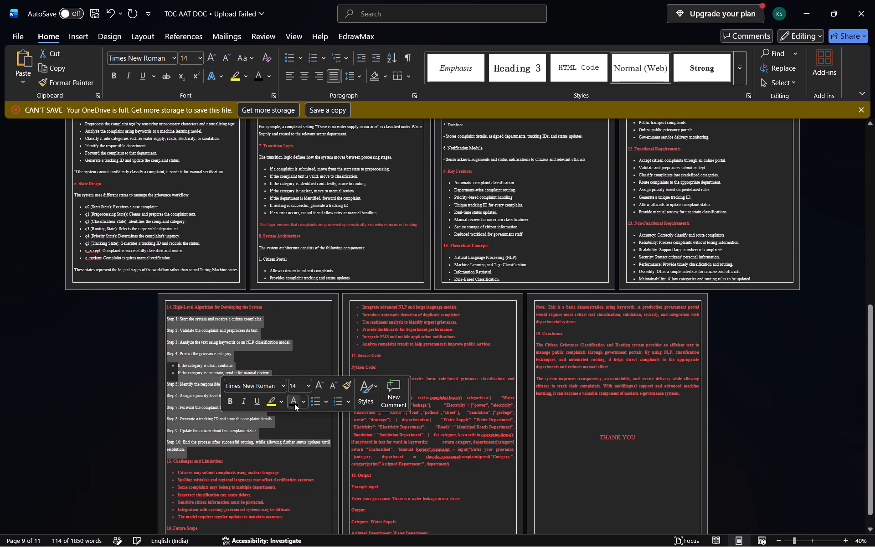
Recolour the bullets under 15. Challenges and Limitations black, leaving the heading red.
{"action": "scroll", "coordinate": [257, 471], "scroll_direction": "down", "scroll_amount": 4}
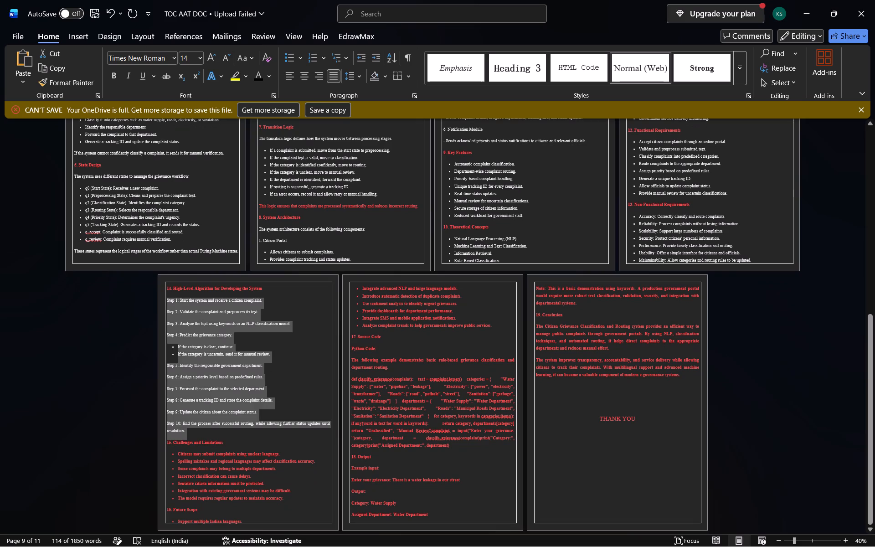
{"action": "left_click_drag", "start_coordinate": [289, 497], "coordinate": [178, 455]}
{"action": "left_click", "coordinate": [251, 439]}
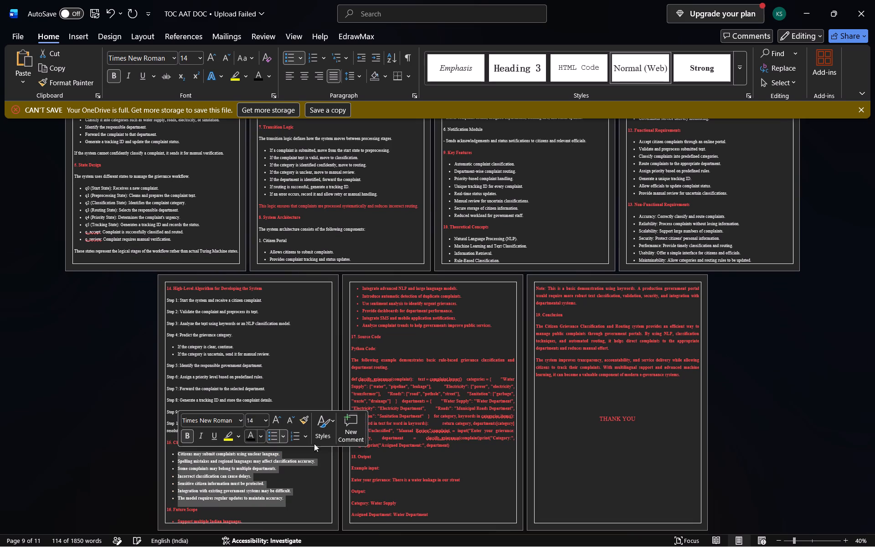
Make all bullets under 16. Future Scope, across both pages, black and non-bold, leaving out the heading.
{"action": "left_click_drag", "start_coordinate": [494, 327], "coordinate": [164, 520]}
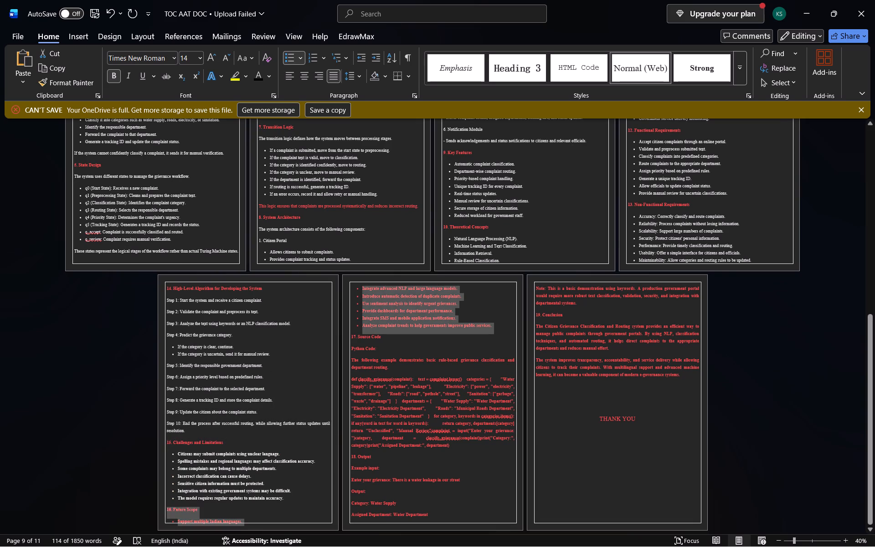
{"action": "left_click_drag", "start_coordinate": [164, 520], "coordinate": [176, 520]}
{"action": "left_click", "coordinate": [248, 501]}
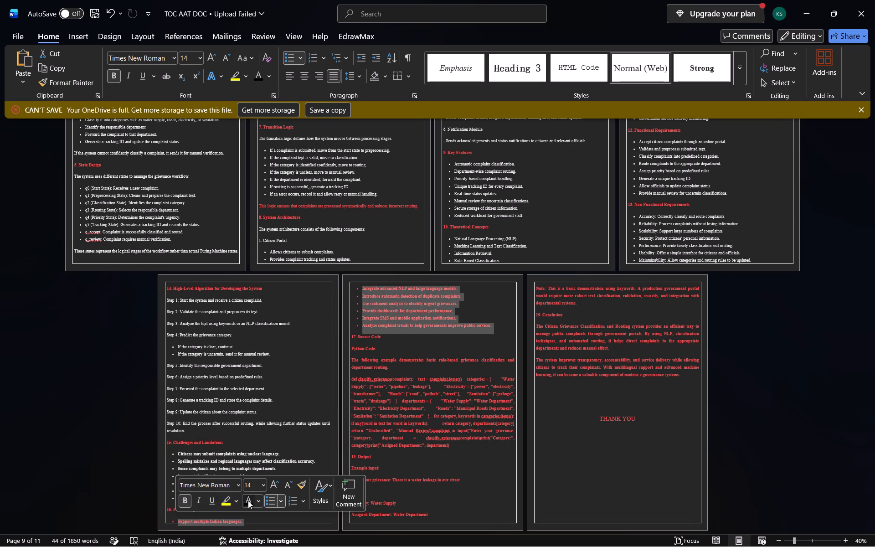
{"action": "key", "text": "ctrl+b"}
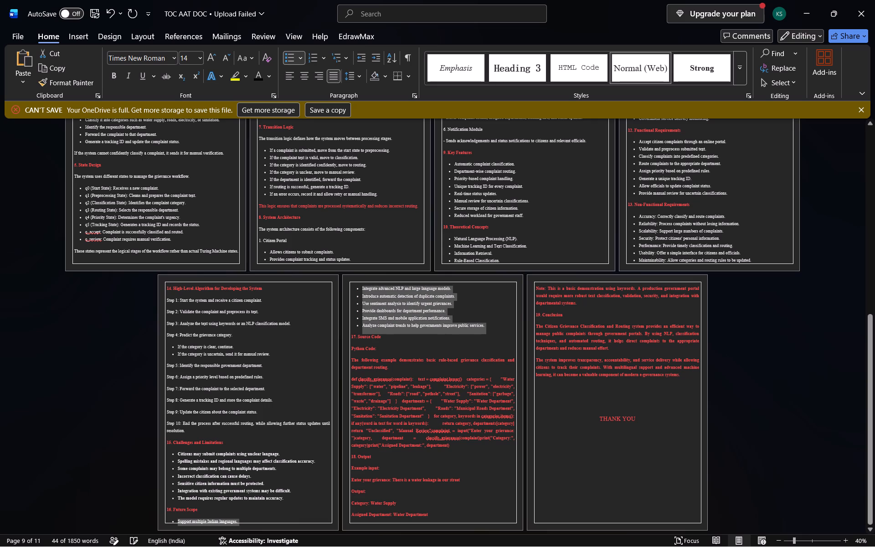
Remove the bold from the bullets under 15. Challenges and Limitations.
{"action": "left_click_drag", "start_coordinate": [284, 498], "coordinate": [179, 457]}
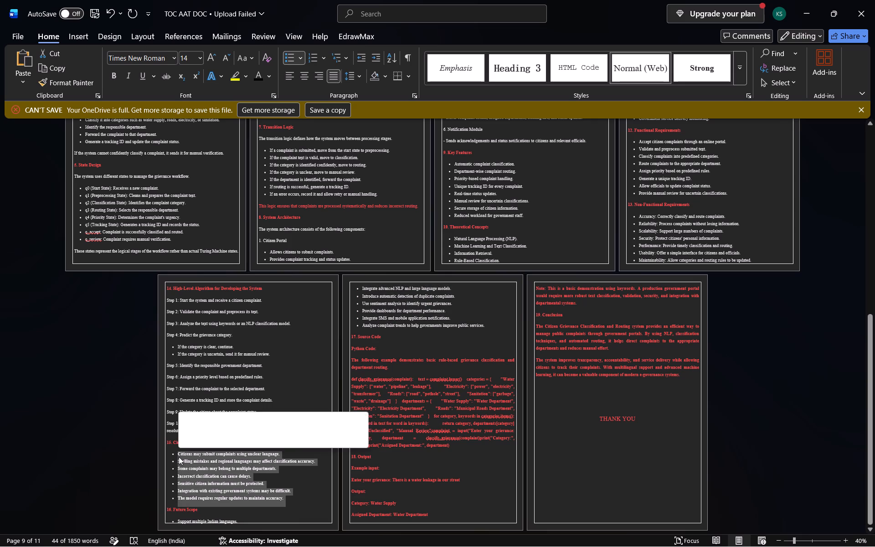
{"action": "key", "text": "ctrl+b"}
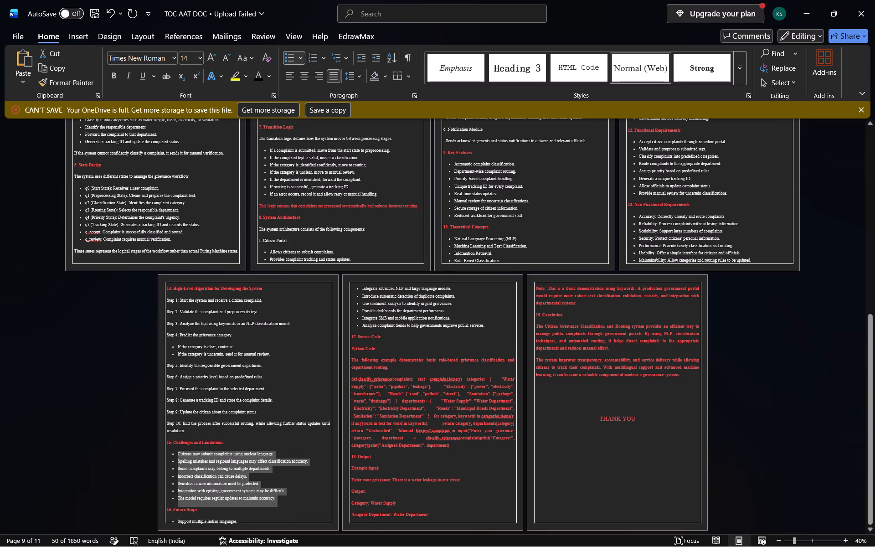
Make the Python code block under 17. Source Code, starting at "def classify_grievance", non-bold and black.
{"action": "left_click_drag", "start_coordinate": [460, 445], "coordinate": [358, 378]}
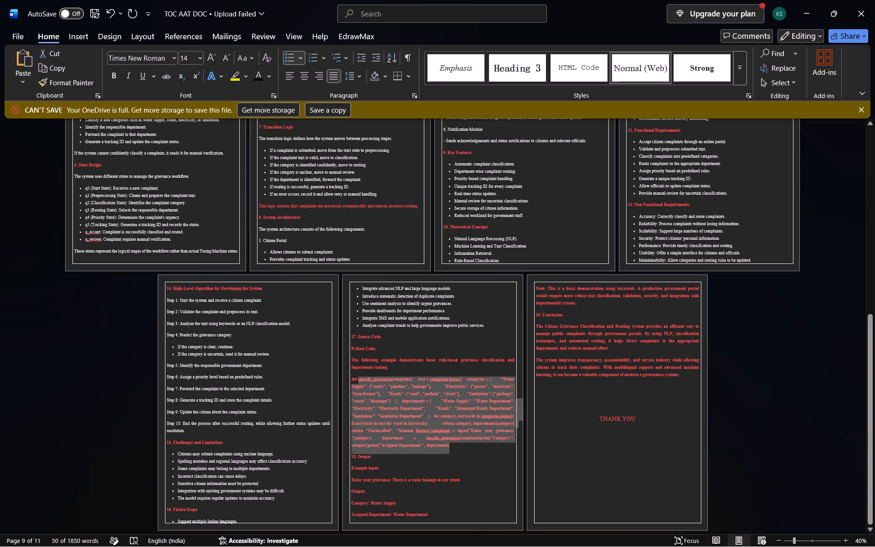
{"action": "left_click_drag", "start_coordinate": [358, 378], "coordinate": [354, 378]}
{"action": "key", "text": "ctrl+b"}
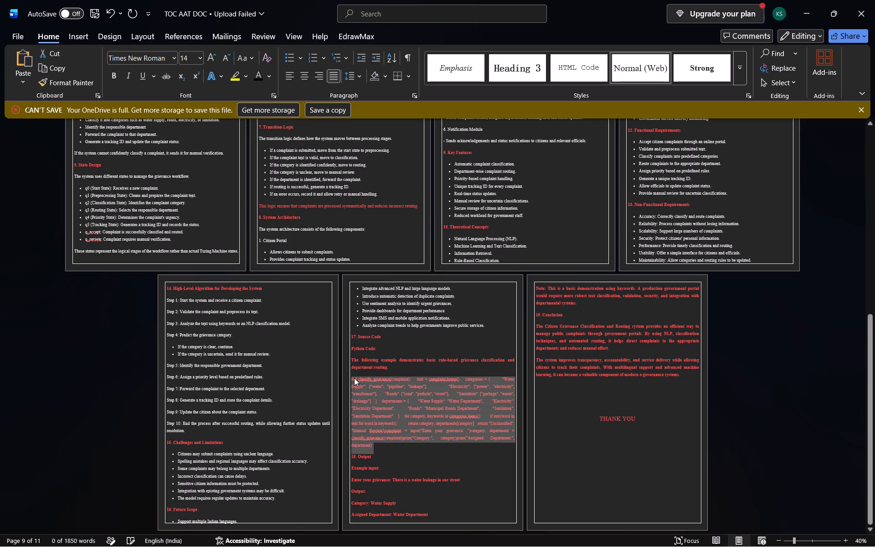
{"action": "right_click", "coordinate": [387, 386]}
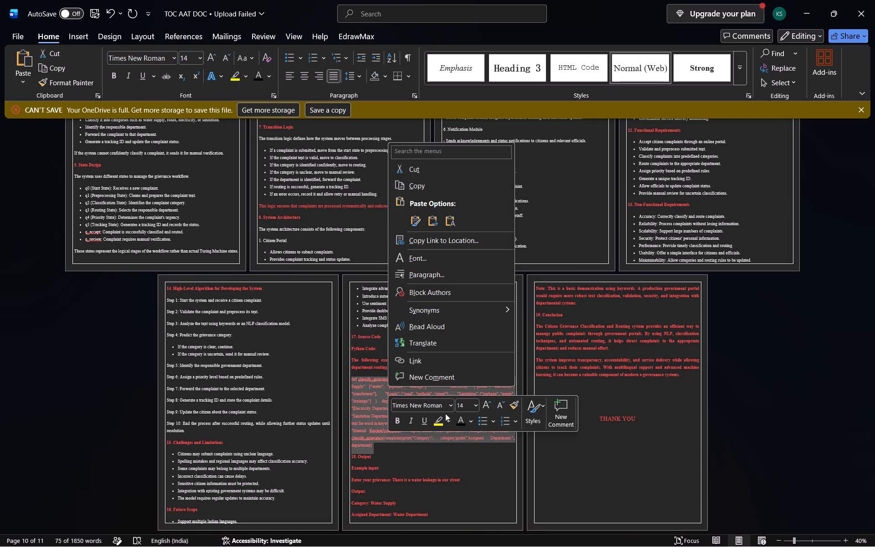
{"action": "left_click", "coordinate": [458, 419]}
Recolour the introductory sentence under 17. Source Code, starting "The following example demonstrates", black.
{"action": "left_click_drag", "start_coordinate": [392, 366], "coordinate": [355, 359]}
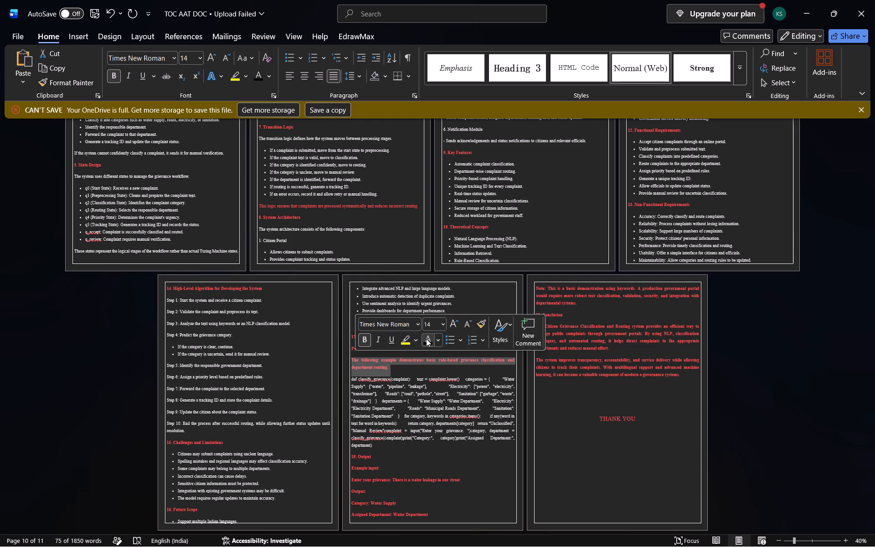
{"action": "left_click", "coordinate": [426, 339]}
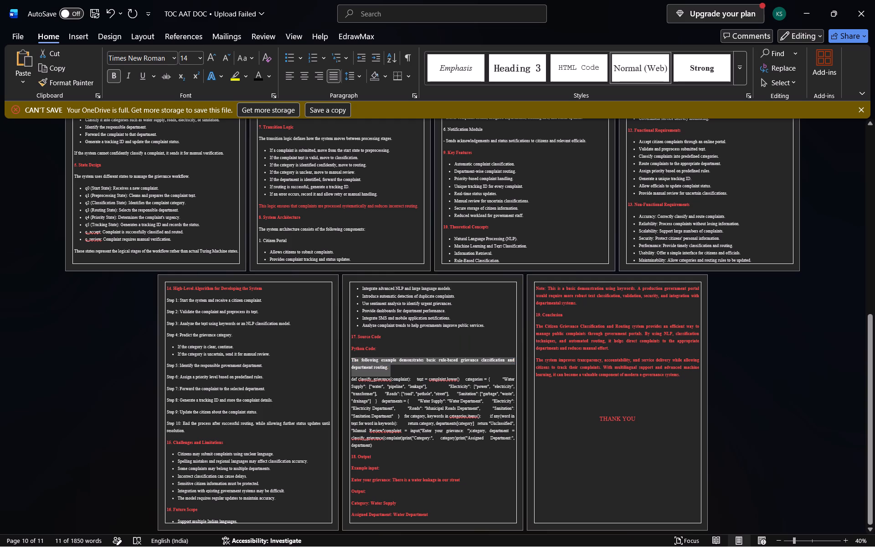
Make the example input and output lines under 18. Output non-bold and black, leaving out the heading.
{"action": "left_click_drag", "start_coordinate": [437, 516], "coordinate": [360, 471]}
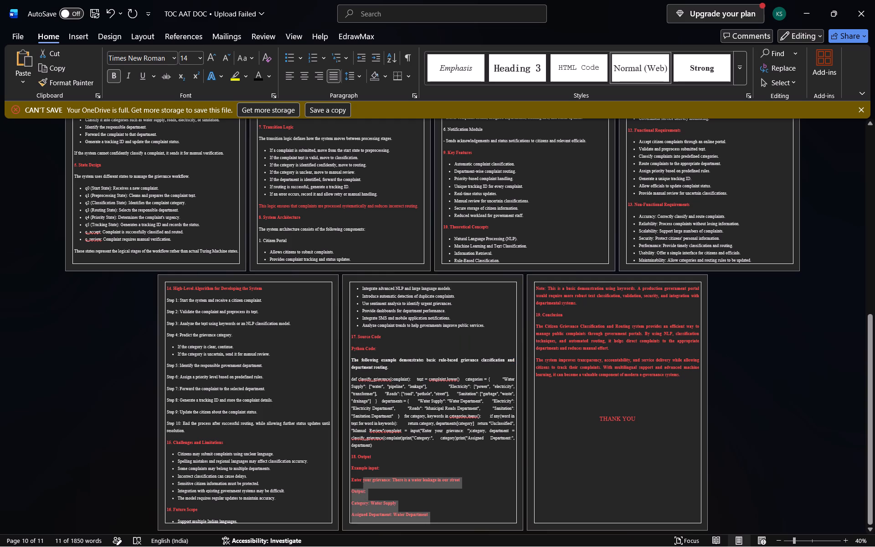
{"action": "left_click_drag", "start_coordinate": [360, 471], "coordinate": [355, 468]}
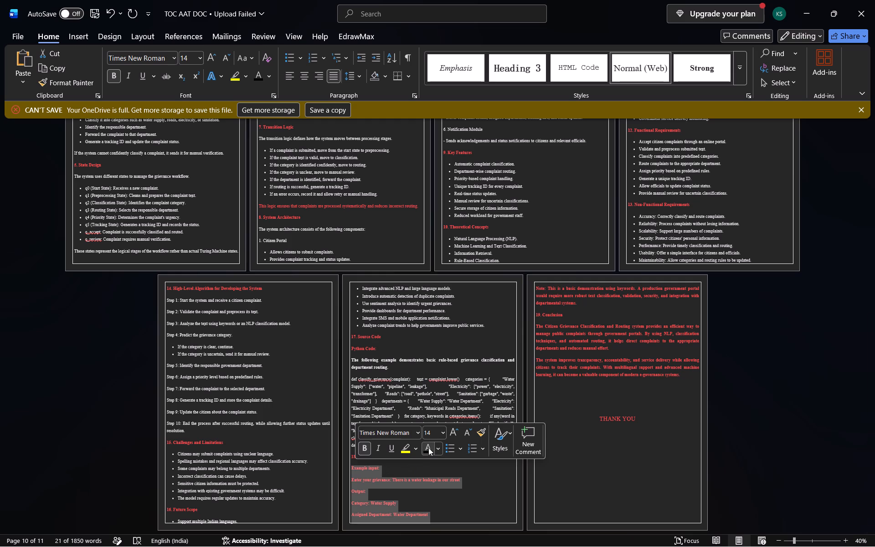
{"action": "left_click", "coordinate": [428, 448]}
{"action": "key", "text": "ctrl+b"}
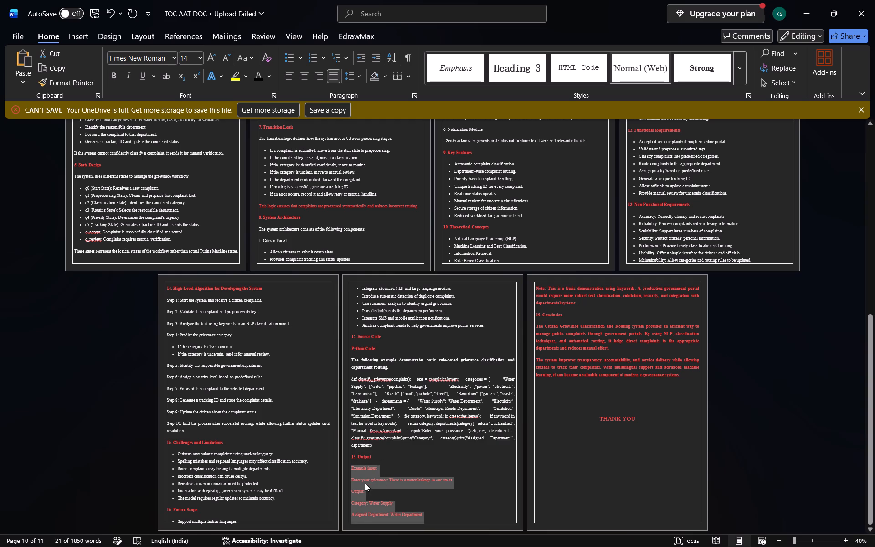
{"action": "right_click", "coordinate": [364, 477]}
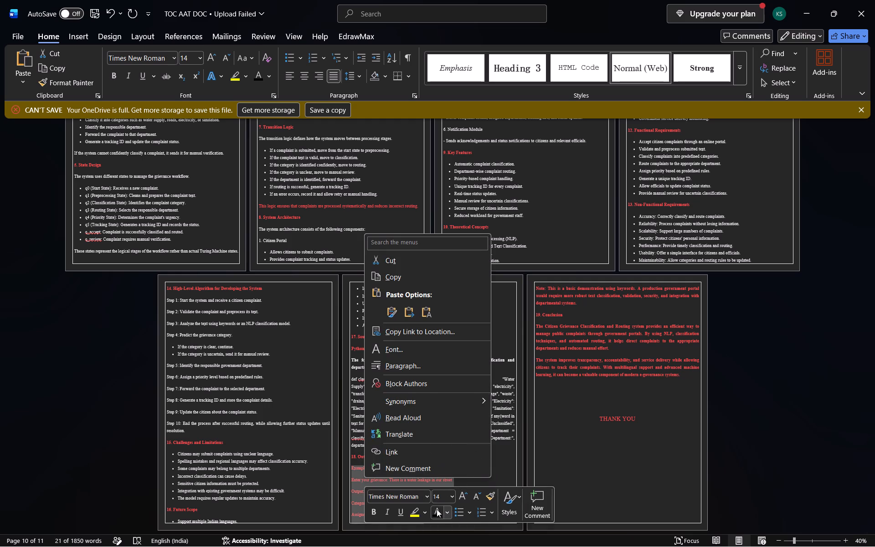
{"action": "left_click", "coordinate": [437, 509]}
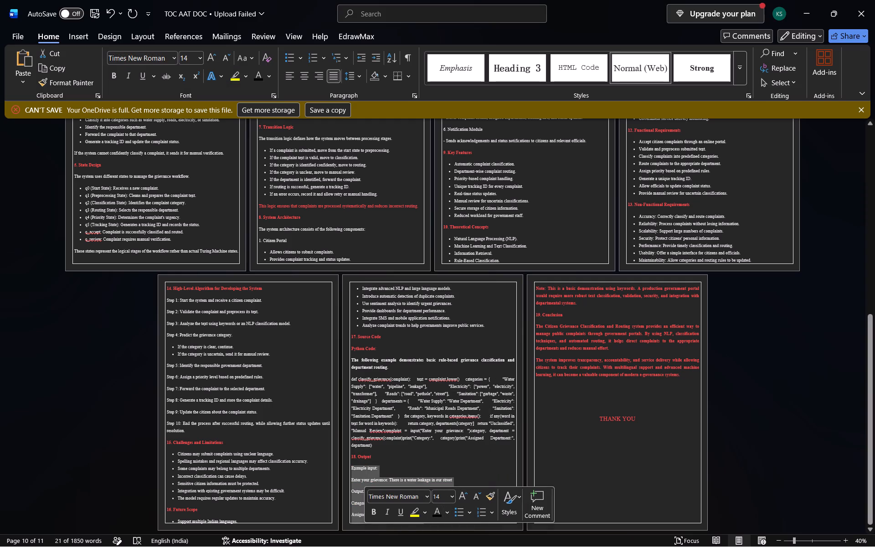
Make the two paragraphs under 19. Conclusion black and non-bold, leaving out the heading.
{"action": "left_click_drag", "start_coordinate": [682, 378], "coordinate": [536, 325]}
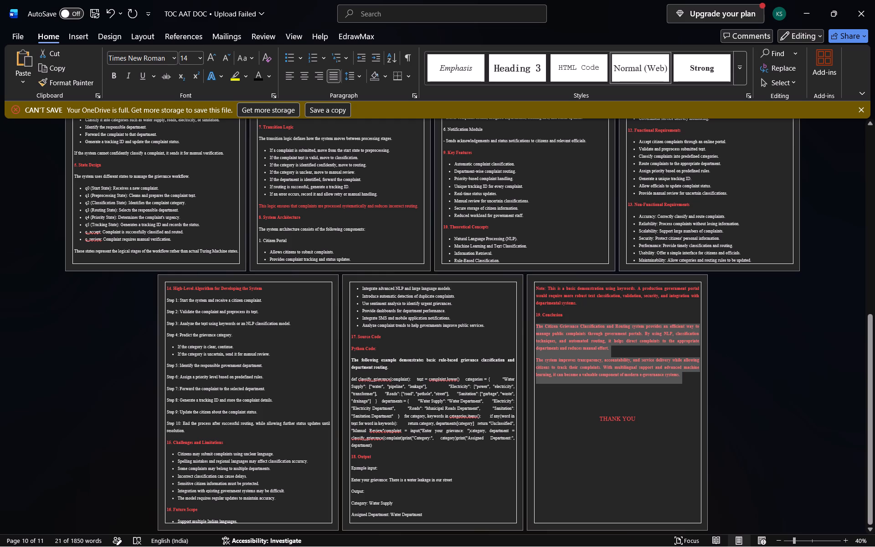
{"action": "left_click_drag", "start_coordinate": [536, 325], "coordinate": [536, 325]}
{"action": "left_click", "coordinate": [611, 303]}
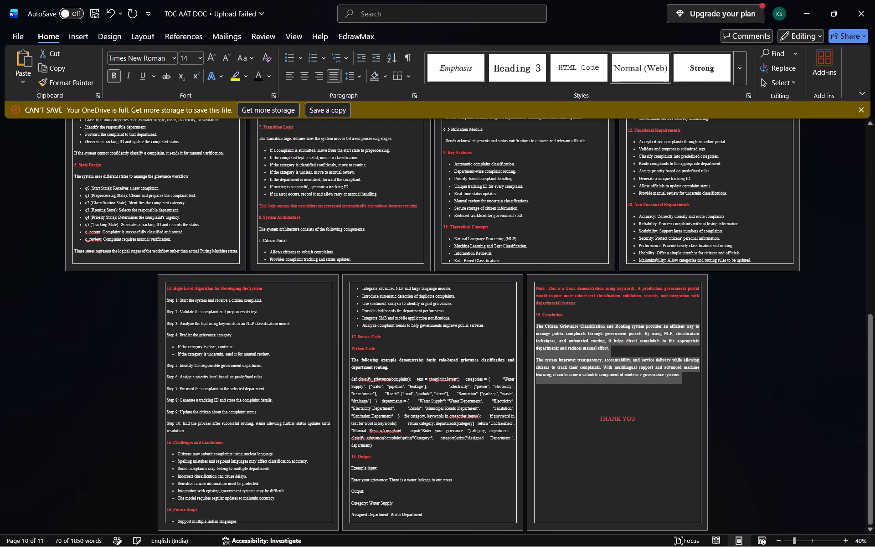
{"action": "key", "text": "ctrl+b"}
Recolour the note paragraph above 19. Conclusion black, keeping it bold.
{"action": "left_click_drag", "start_coordinate": [579, 301], "coordinate": [550, 293]}
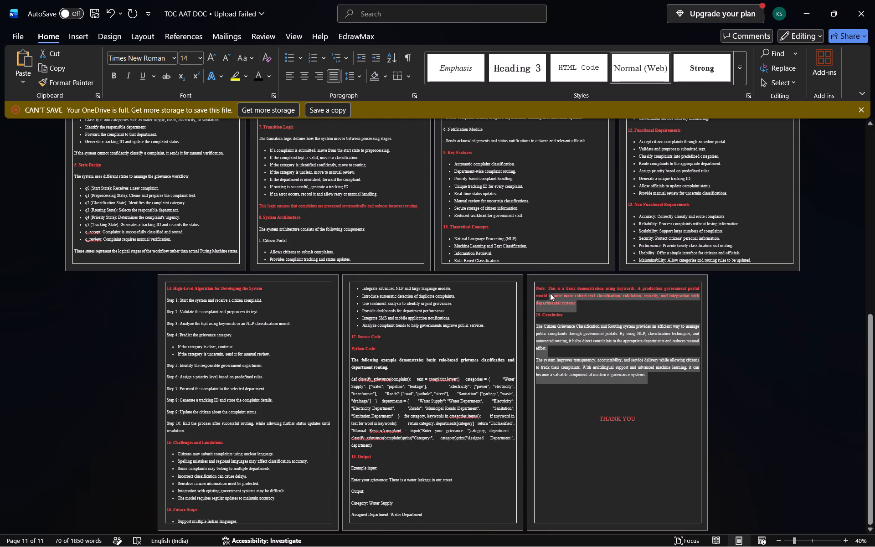
{"action": "left_click_drag", "start_coordinate": [550, 293], "coordinate": [537, 289]}
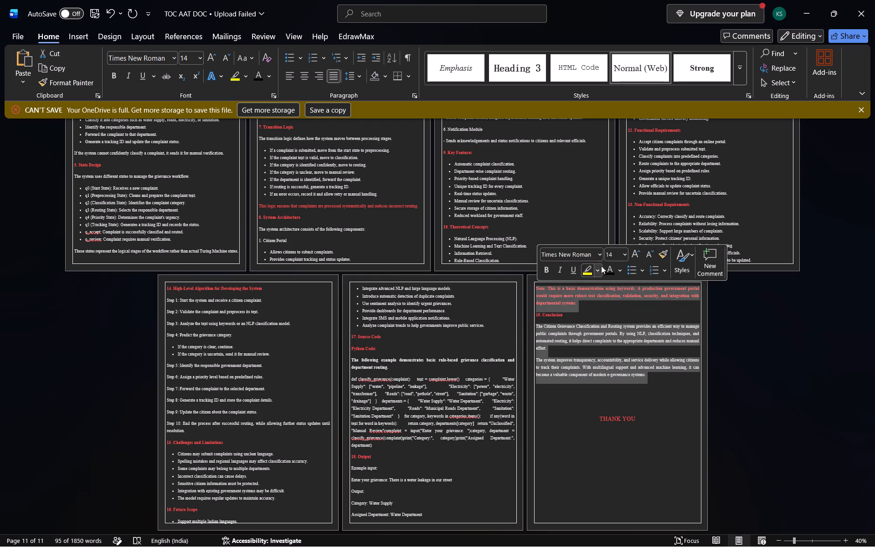
{"action": "left_click", "coordinate": [608, 265]}
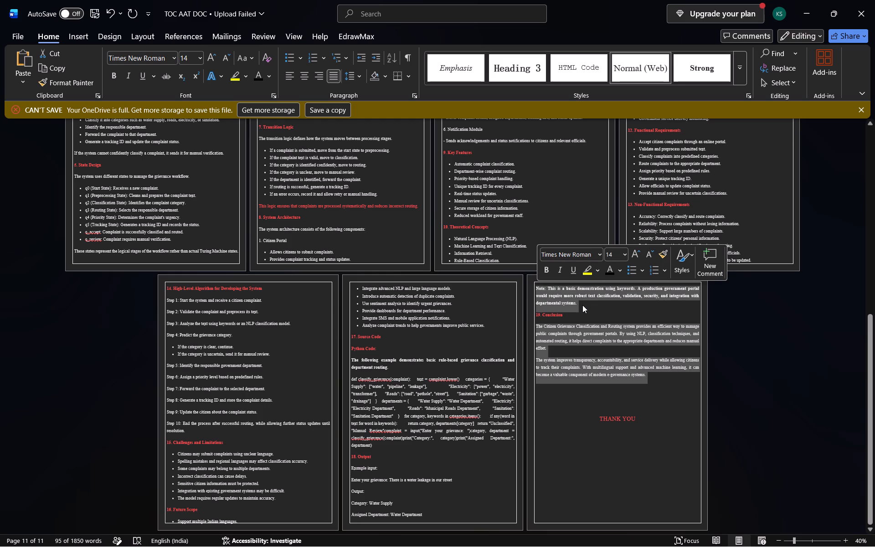
{"action": "left_click", "coordinate": [571, 405]}
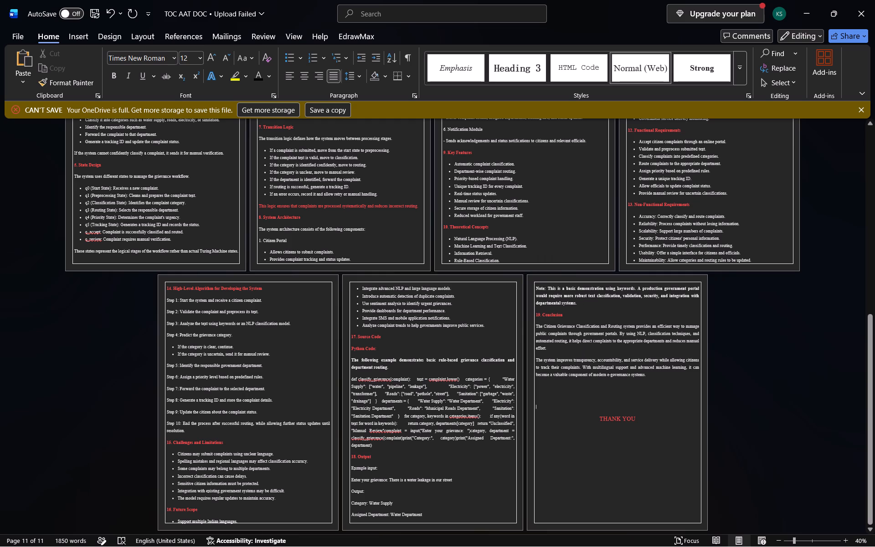
Recolour the "Python Code:" label under 17. Source Code black, keeping it bold.
{"action": "left_click_drag", "start_coordinate": [380, 350], "coordinate": [354, 346]}
{"action": "left_click_drag", "start_coordinate": [354, 346], "coordinate": [354, 347]}
{"action": "left_click", "coordinate": [424, 325]}
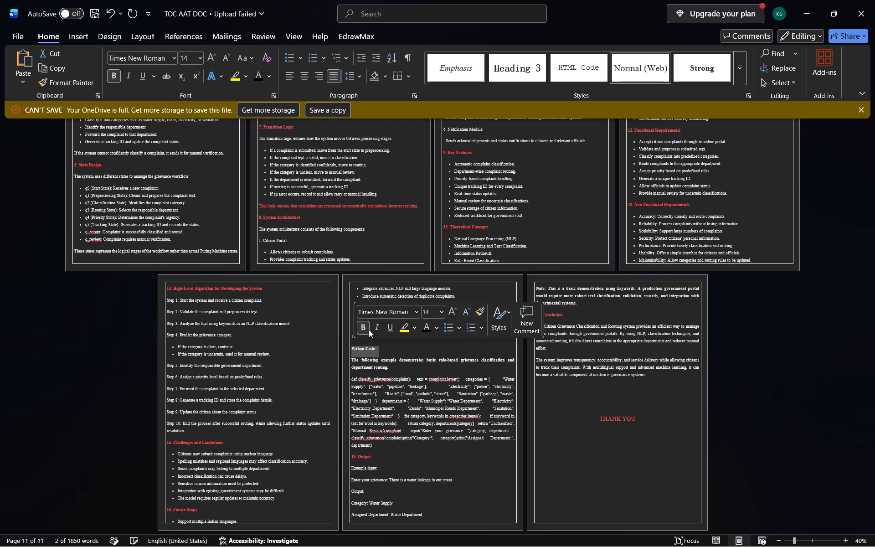
{"action": "left_click", "coordinate": [401, 370]}
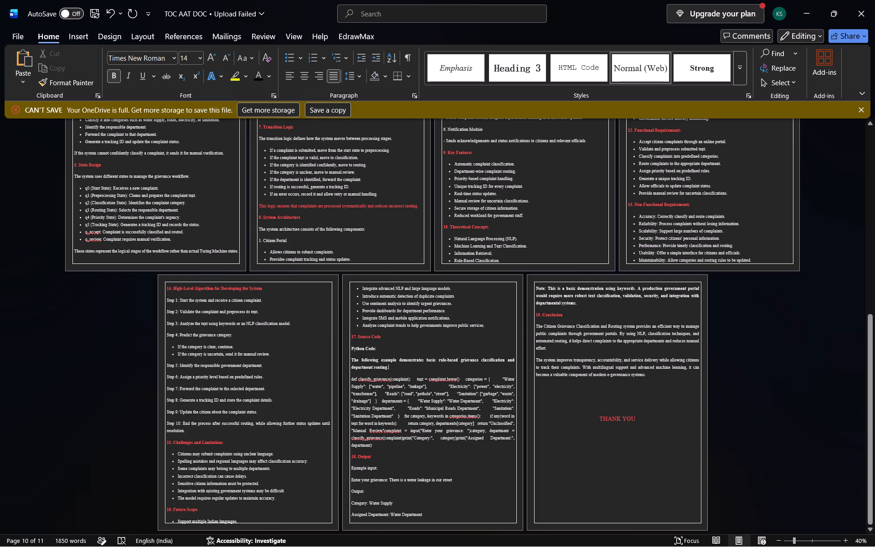
Look over the formatting of the whole report, from the cover page through to the last sections.
{"action": "scroll", "coordinate": [433, 393], "scroll_direction": "down", "scroll_amount": 1}
{"action": "scroll", "coordinate": [433, 393], "scroll_direction": "up", "scroll_amount": 5}
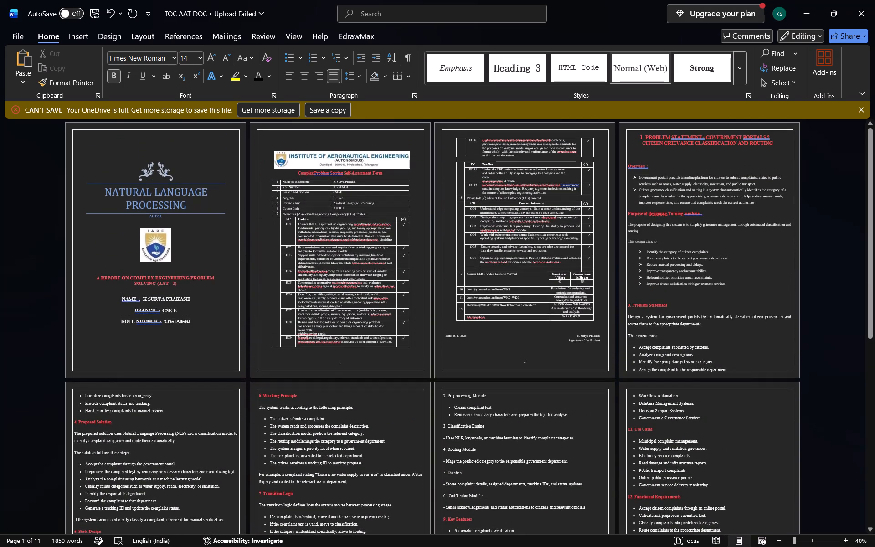
{"action": "scroll", "coordinate": [247, 351], "scroll_direction": "down", "scroll_amount": 2}
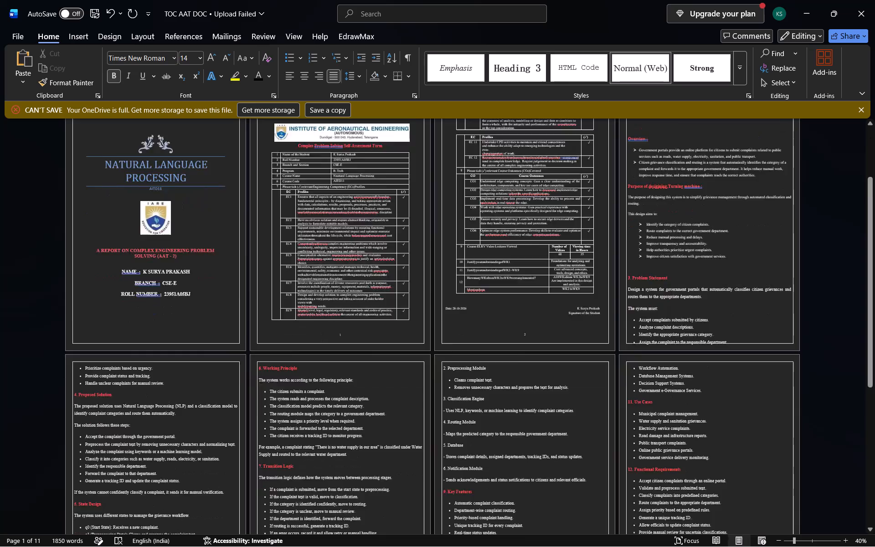
{"action": "scroll", "coordinate": [247, 351], "scroll_direction": "down", "scroll_amount": 8}
{"action": "scroll", "coordinate": [247, 351], "scroll_direction": "up", "scroll_amount": 8}
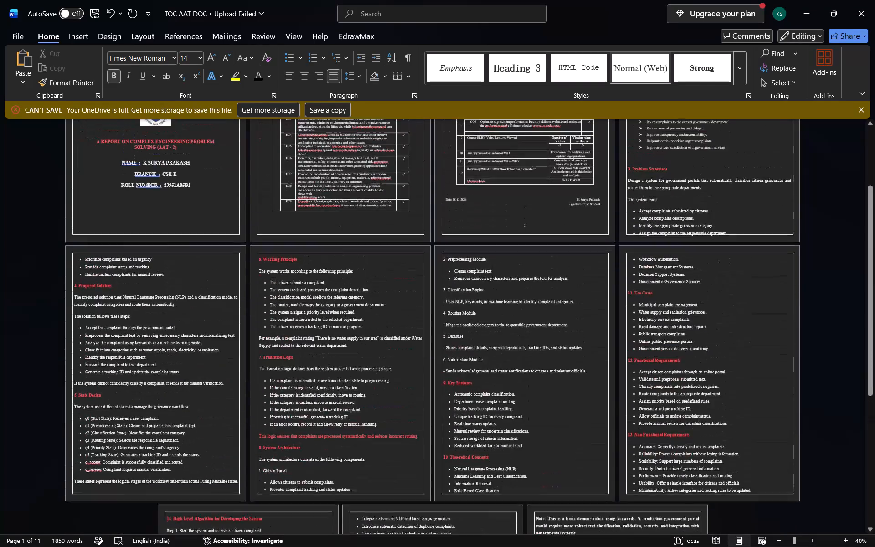
{"action": "scroll", "coordinate": [247, 351], "scroll_direction": "up", "scroll_amount": 1}
{"action": "scroll", "coordinate": [195, 279], "scroll_direction": "up", "scroll_amount": 2, "text": "ctrl"}
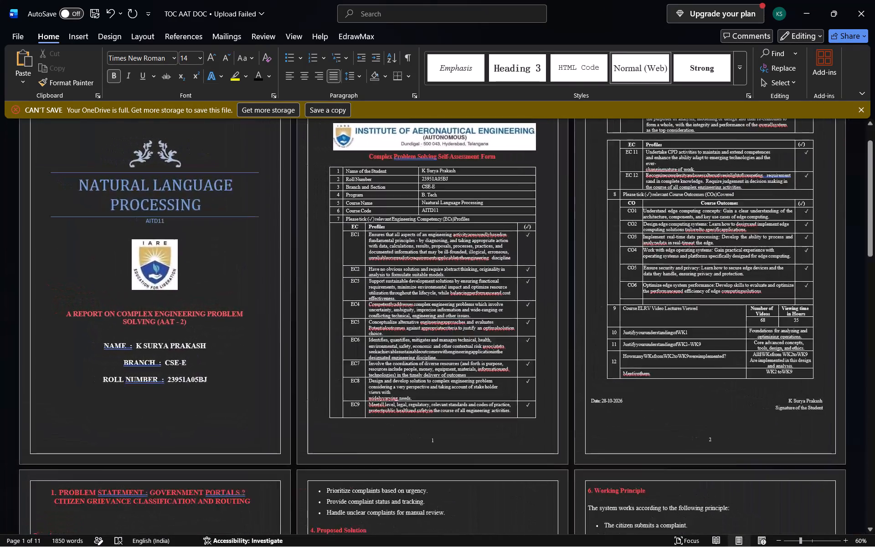
{"action": "scroll", "coordinate": [195, 279], "scroll_direction": "up", "scroll_amount": 3, "text": "ctrl"}
Check the assessment name on the college portal and set the AAT number in the report's cover page title to I.
{"action": "key", "text": "alt+Tab"}
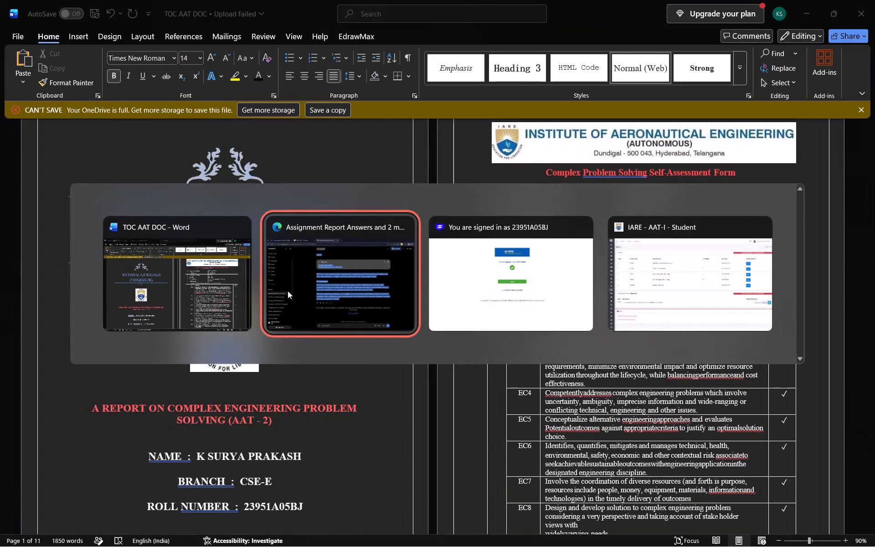
{"action": "key", "text": "alt+Tab"}
{"action": "key", "text": "alt+Tab"}
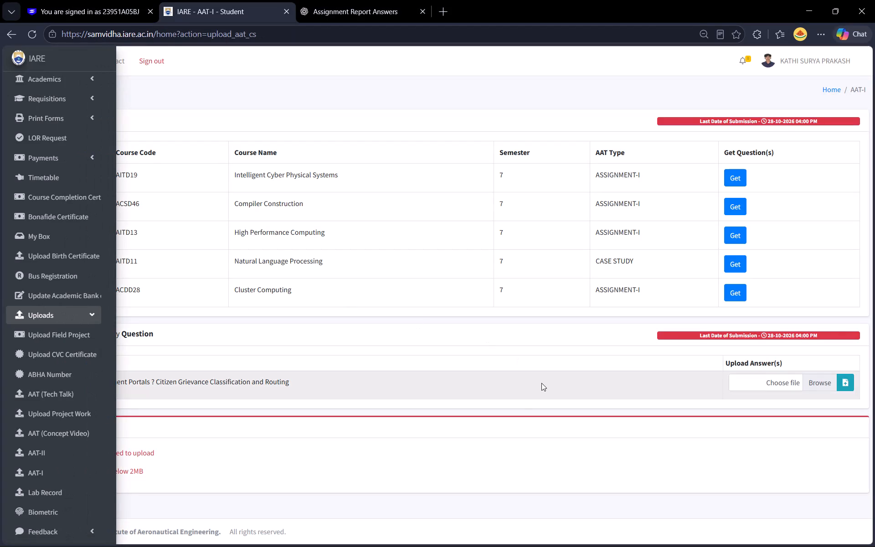
{"action": "left_click", "coordinate": [475, 459]}
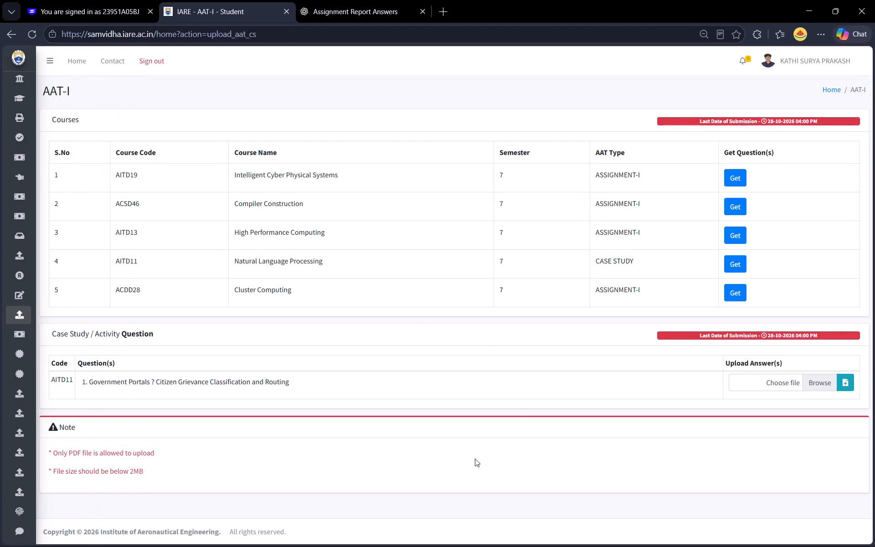
{"action": "key", "text": "alt+Tab"}
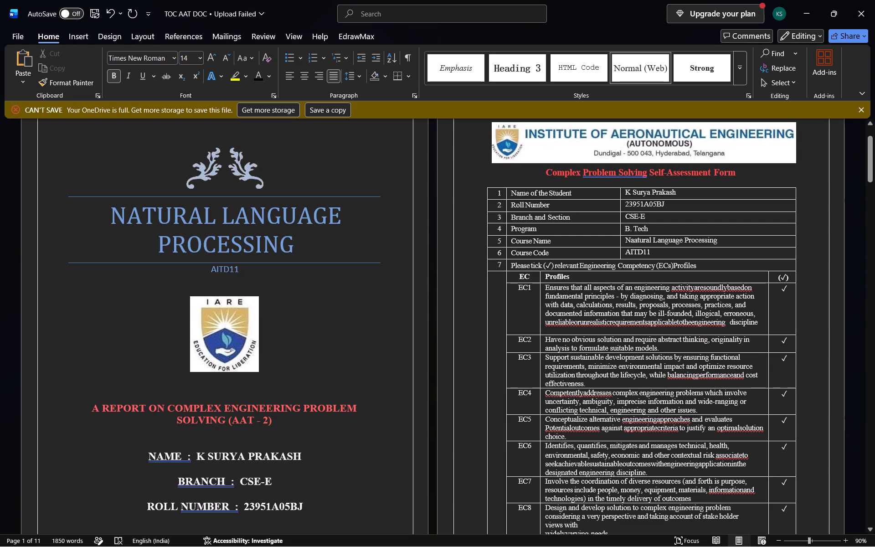
{"action": "left_click", "coordinate": [269, 422]}
{"action": "key", "text": "BackSpace"}
{"action": "key", "text": "shift+i"}
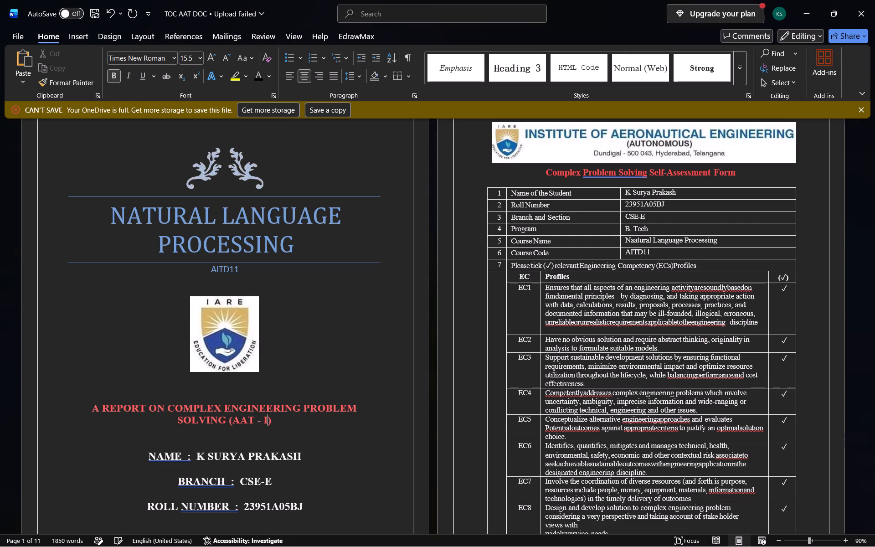
Save a copy of the report to the Desktop as a PDF named NLP AAT I.
{"action": "scroll", "coordinate": [326, 427], "scroll_direction": "down", "scroll_amount": 4, "text": "ctrl"}
{"action": "scroll", "coordinate": [326, 427], "scroll_direction": "up", "scroll_amount": 5, "text": "ctrl"}
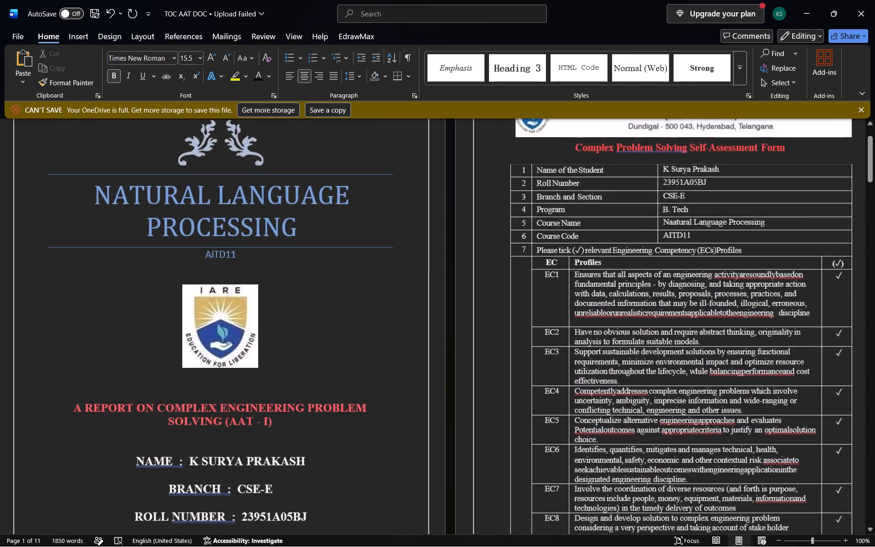
{"action": "scroll", "coordinate": [326, 427], "scroll_direction": "up", "scroll_amount": 1, "text": "ctrl"}
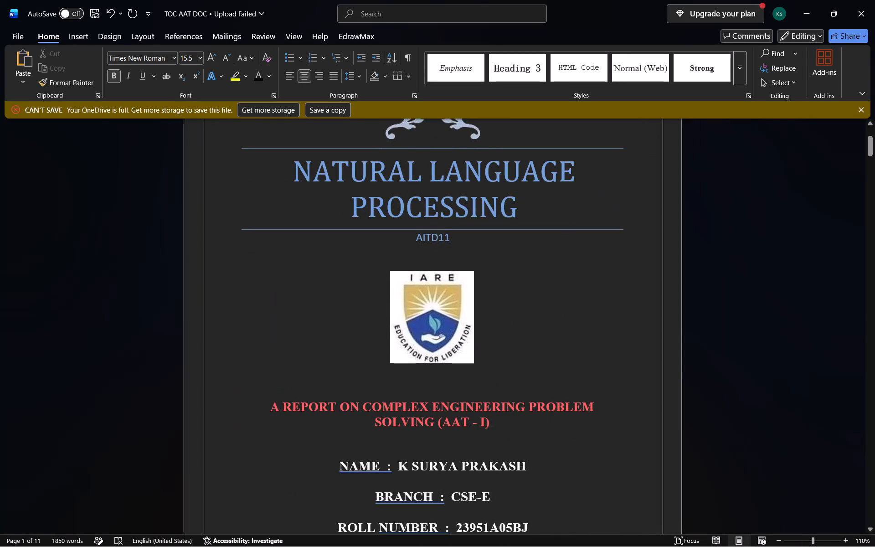
{"action": "left_click", "coordinate": [329, 110]}
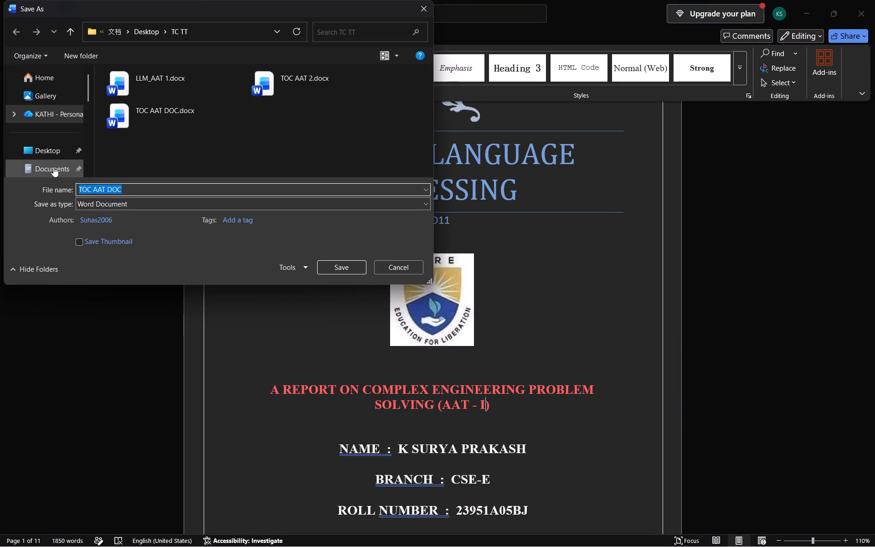
{"action": "left_click", "coordinate": [50, 150]}
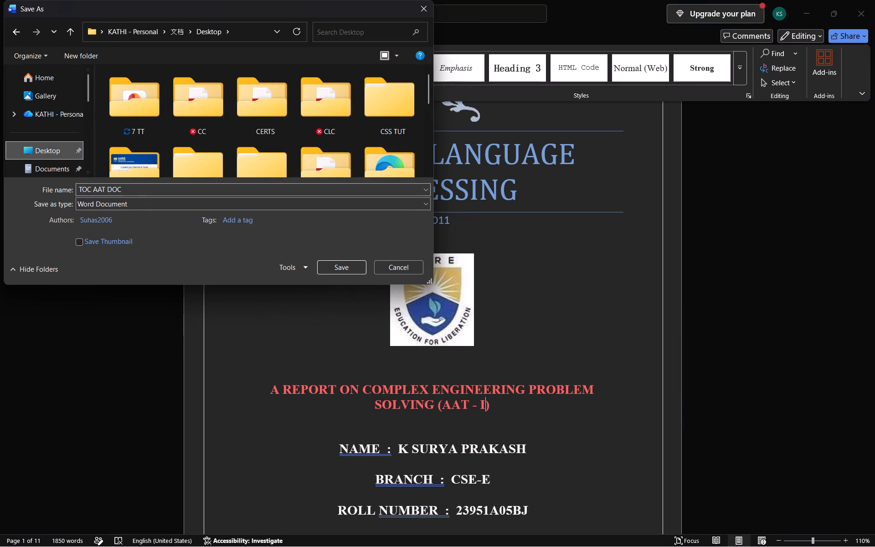
{"action": "left_click_drag", "start_coordinate": [125, 186], "coordinate": [87, 187]}
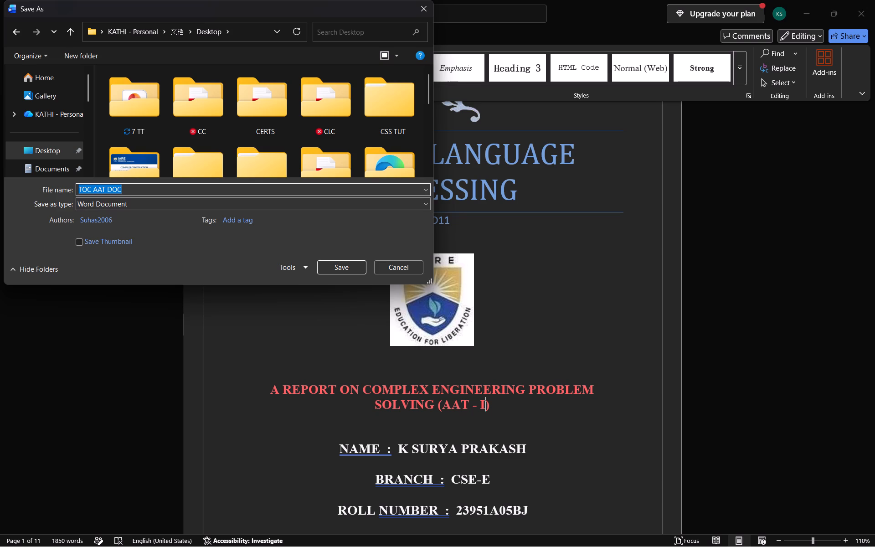
{"action": "type", "text": "NLP AAT I"}
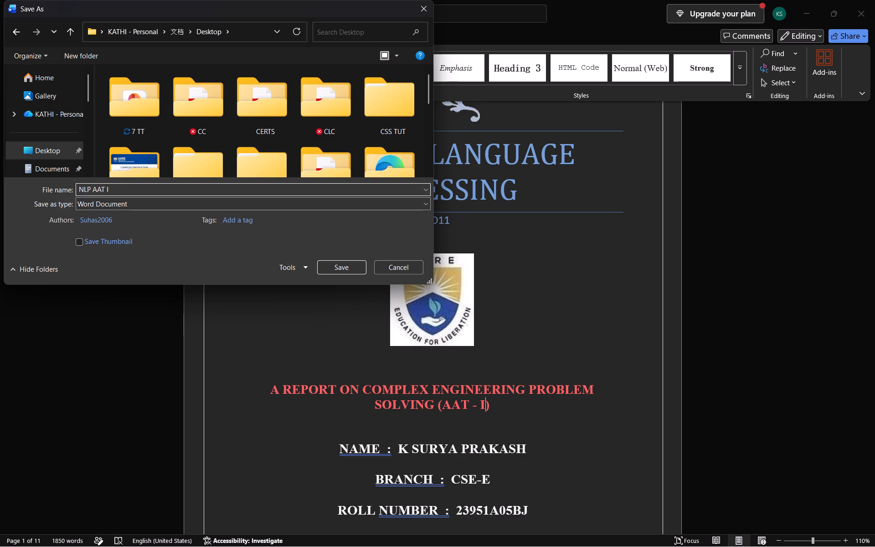
{"action": "left_click", "coordinate": [98, 202]}
{"action": "left_click", "coordinate": [88, 273]}
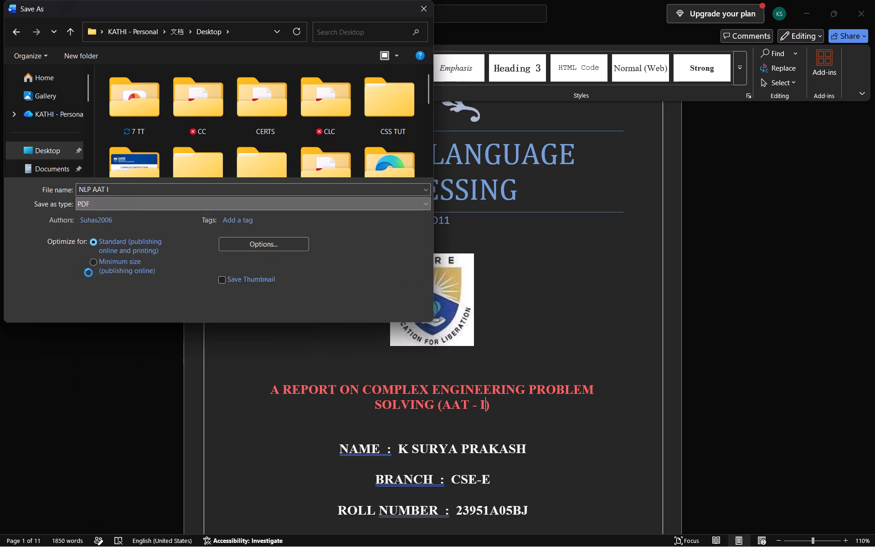
{"action": "left_click", "coordinate": [359, 299]}
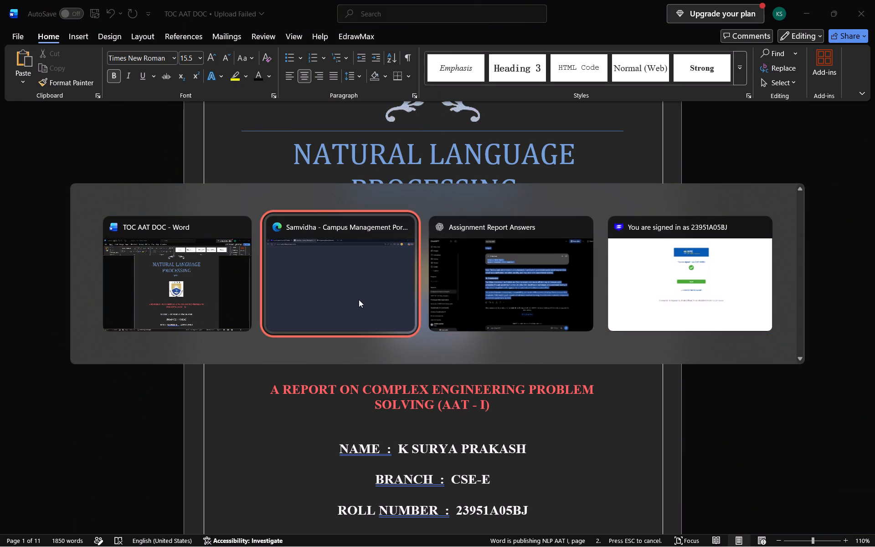
Look over the pages of the exported NLP AAT I PDF in the browser.
{"action": "left_click", "coordinate": [338, 245]}
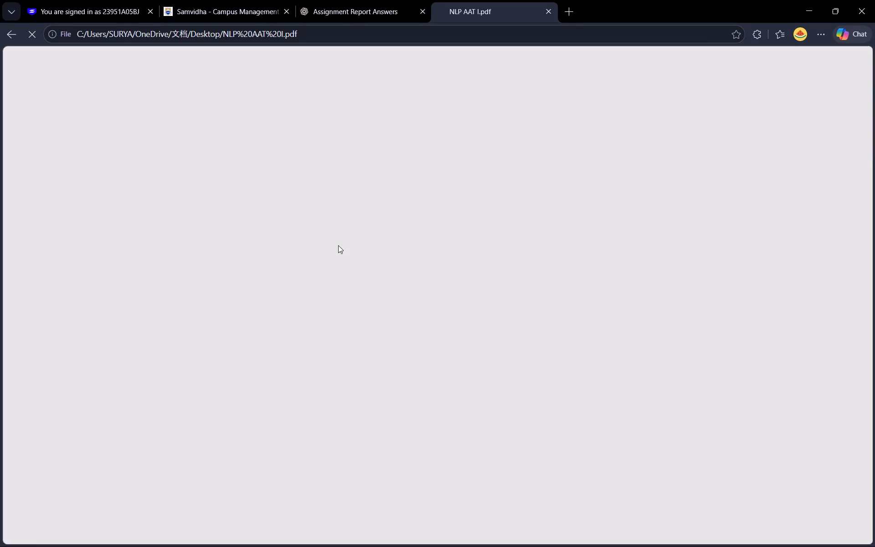
{"action": "scroll", "coordinate": [376, 308], "scroll_direction": "down", "scroll_amount": 8}
{"action": "scroll", "coordinate": [376, 308], "scroll_direction": "up", "scroll_amount": 4}
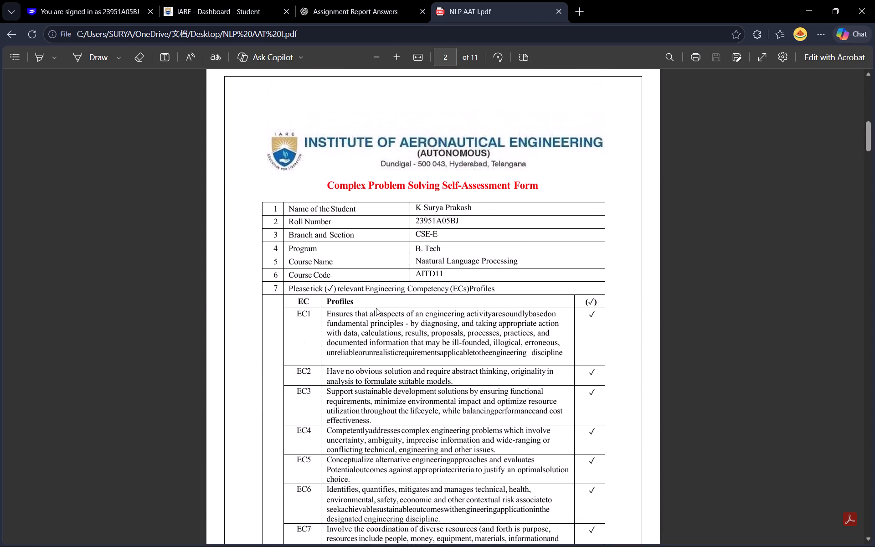
{"action": "scroll", "coordinate": [376, 308], "scroll_direction": "down", "scroll_amount": 19}
Open the AAT-I uploads page on the college portal and get the Natural Language Processing case study question.
{"action": "left_click", "coordinate": [257, 0]}
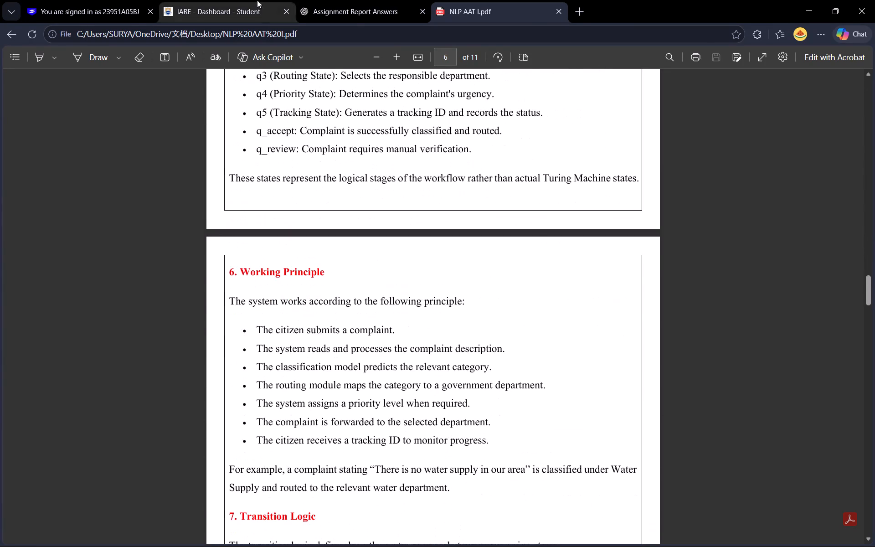
{"action": "left_click", "coordinate": [48, 412]}
{"action": "scroll", "coordinate": [48, 412], "scroll_direction": "down", "scroll_amount": 4}
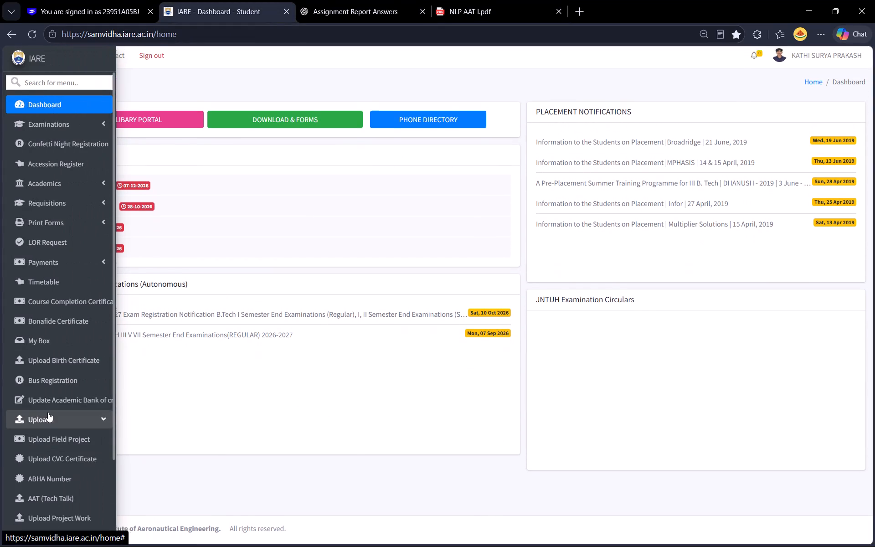
{"action": "scroll", "coordinate": [48, 412], "scroll_direction": "down", "scroll_amount": 3}
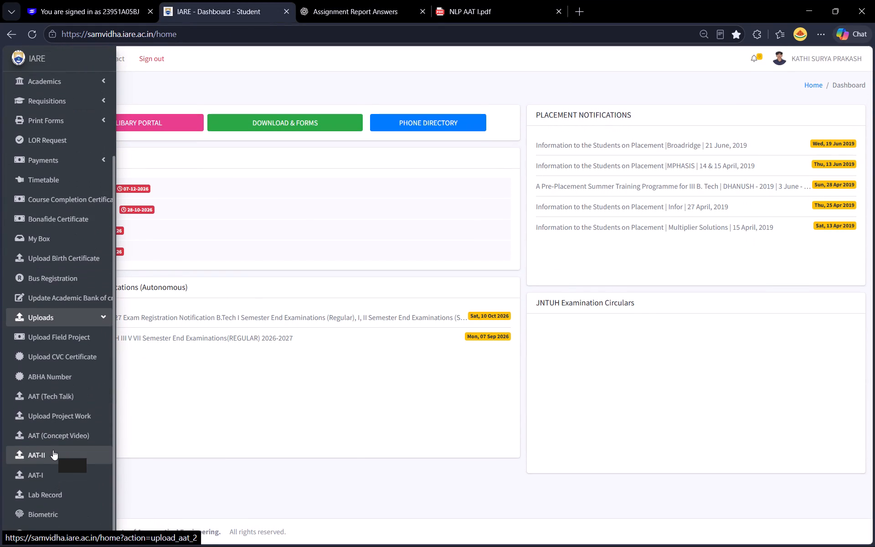
{"action": "left_click", "coordinate": [46, 458]}
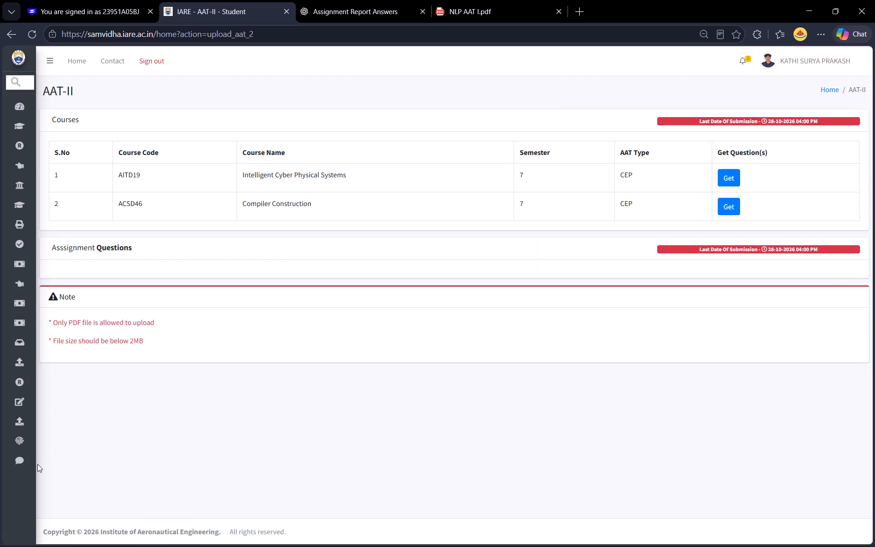
{"action": "left_click", "coordinate": [41, 427]}
{"action": "scroll", "coordinate": [41, 427], "scroll_direction": "down", "scroll_amount": 3}
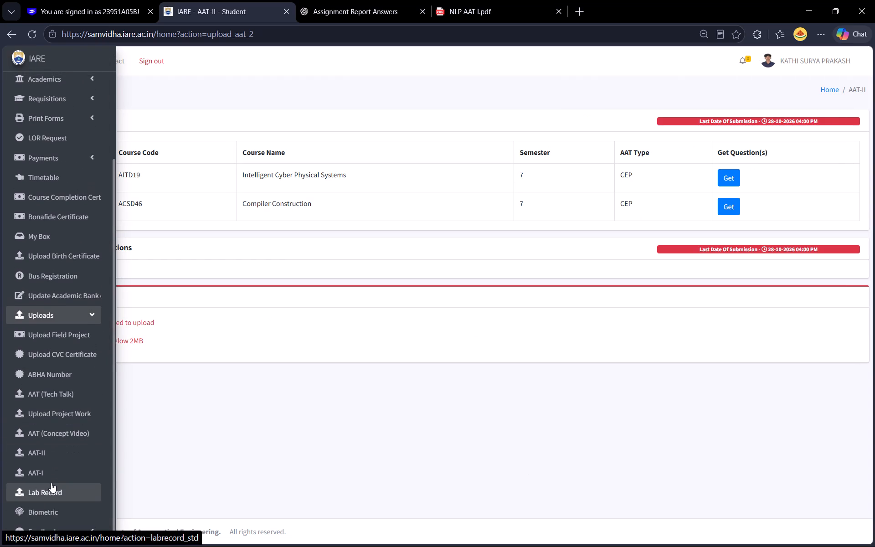
{"action": "left_click", "coordinate": [51, 483]}
{"action": "left_click", "coordinate": [36, 414]}
{"action": "scroll", "coordinate": [36, 414], "scroll_direction": "down", "scroll_amount": 3}
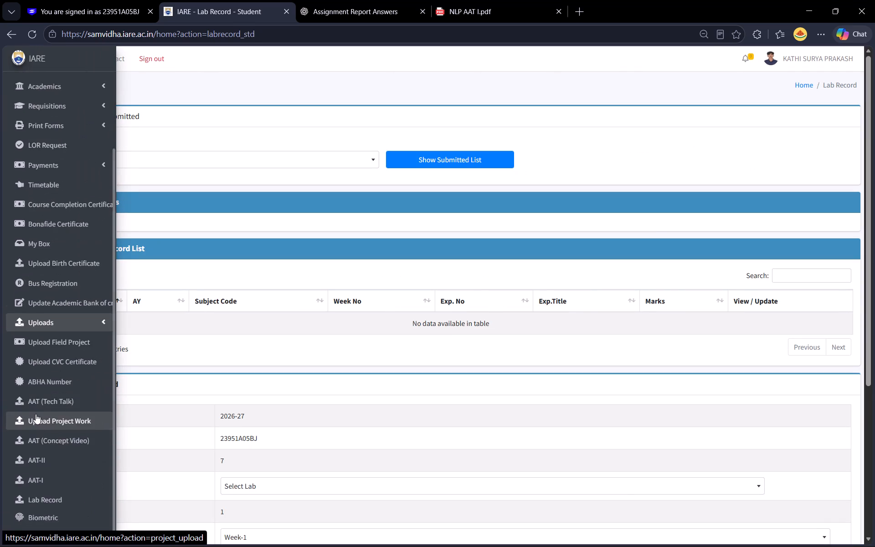
{"action": "left_click", "coordinate": [47, 471]}
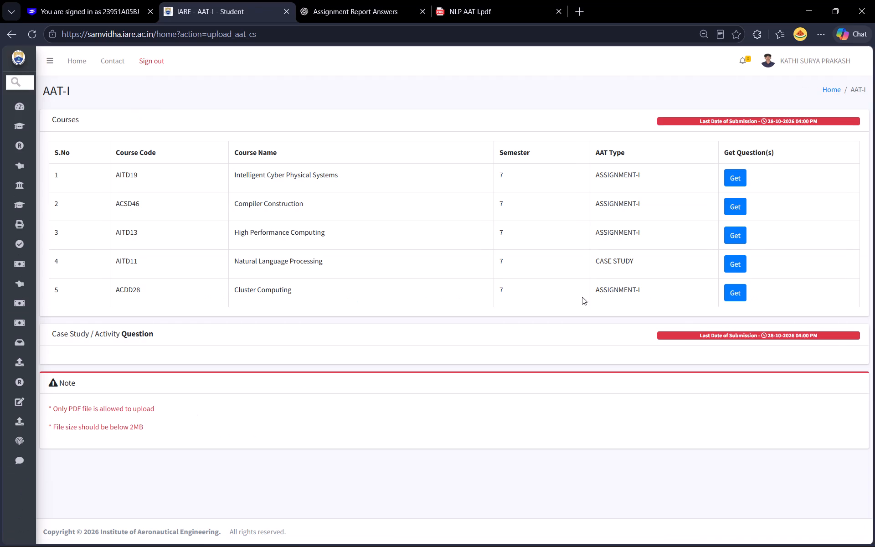
{"action": "left_click", "coordinate": [734, 256]}
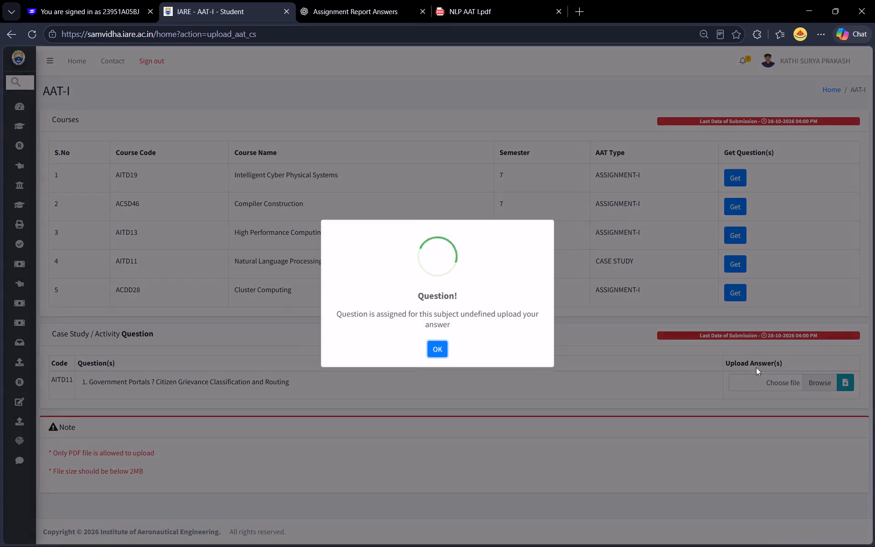
{"action": "left_click", "coordinate": [444, 355]}
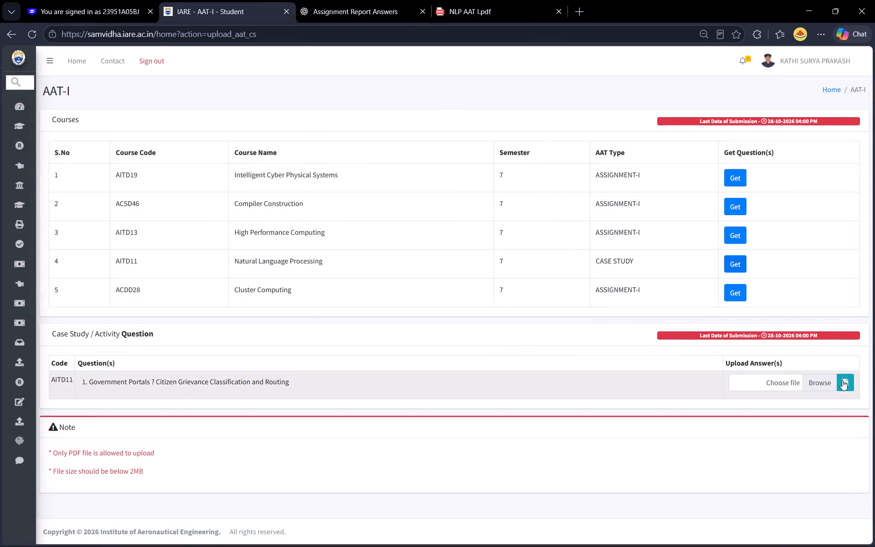
Upload NLP AAT I.pdf from the Desktop as the AITD11 case study answer, closing the local PDF's tab before submitting.
{"action": "left_click", "coordinate": [824, 380]}
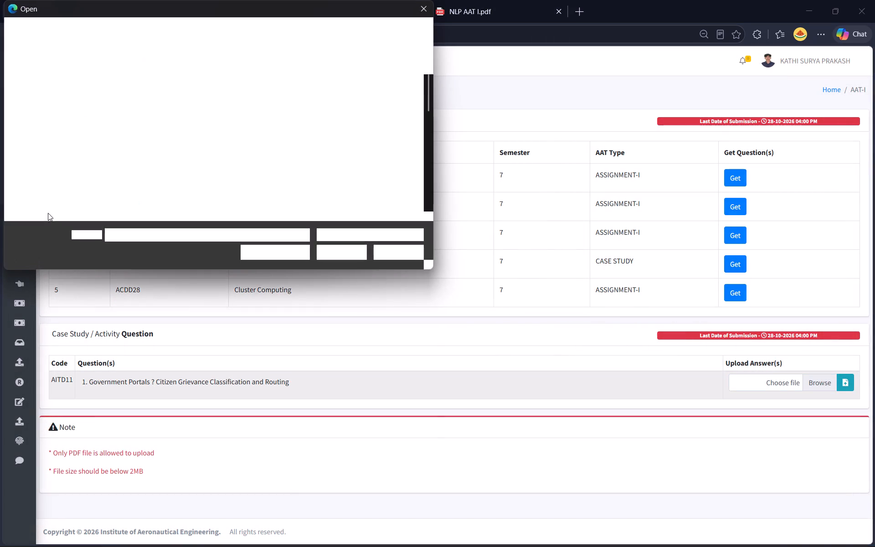
{"action": "left_click", "coordinate": [46, 114]}
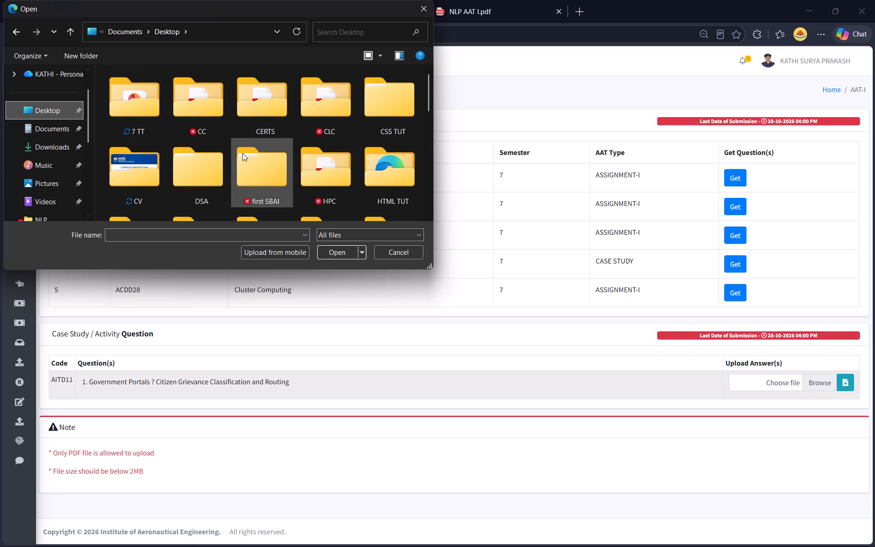
{"action": "scroll", "coordinate": [242, 153], "scroll_direction": "down", "scroll_amount": 2}
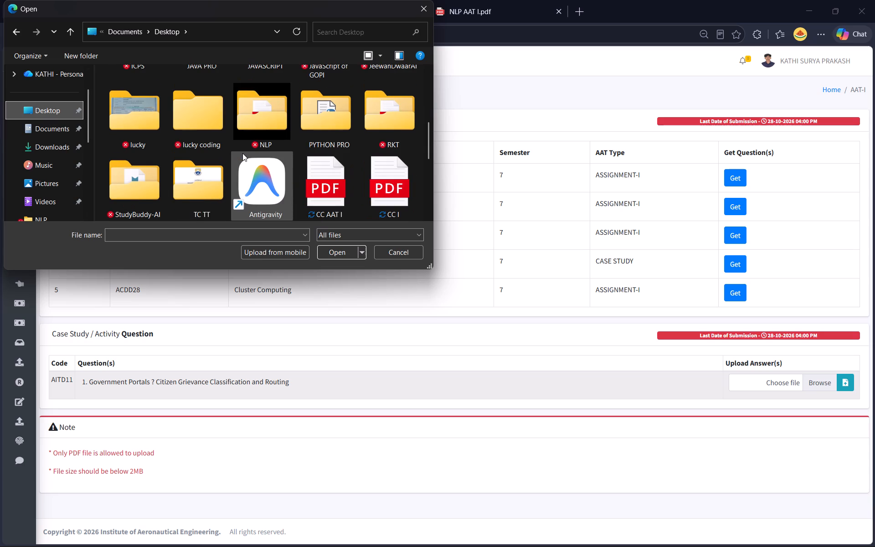
{"action": "scroll", "coordinate": [242, 153], "scroll_direction": "down", "scroll_amount": 1}
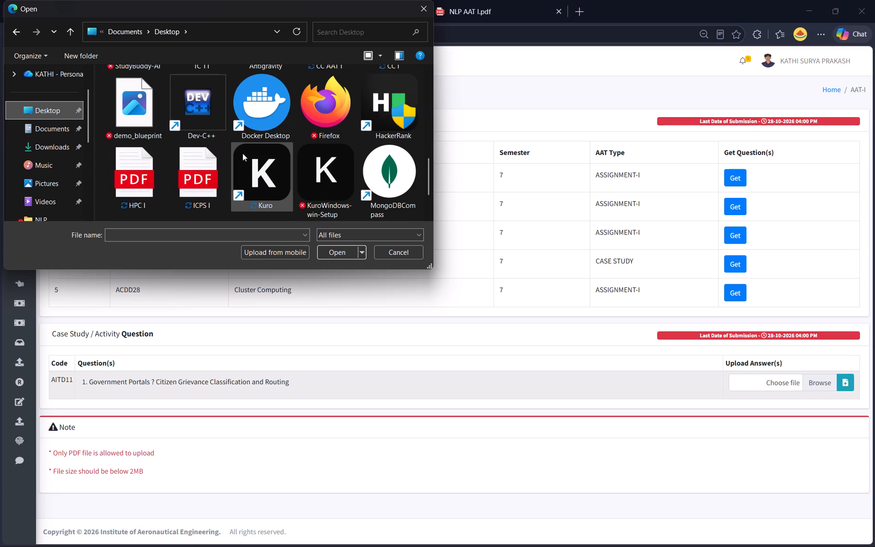
{"action": "scroll", "coordinate": [242, 153], "scroll_direction": "down", "scroll_amount": 1}
{"action": "double_click", "coordinate": [195, 154]}
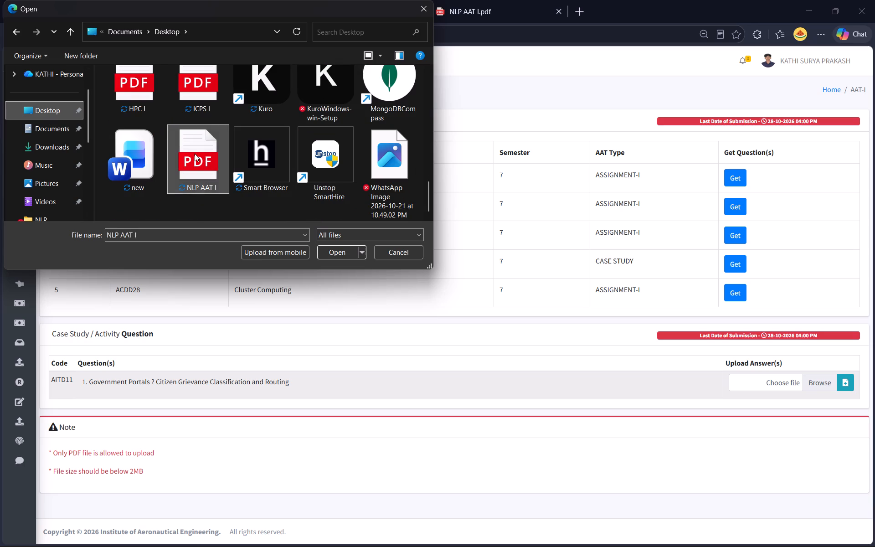
{"action": "left_click", "coordinate": [559, 10]}
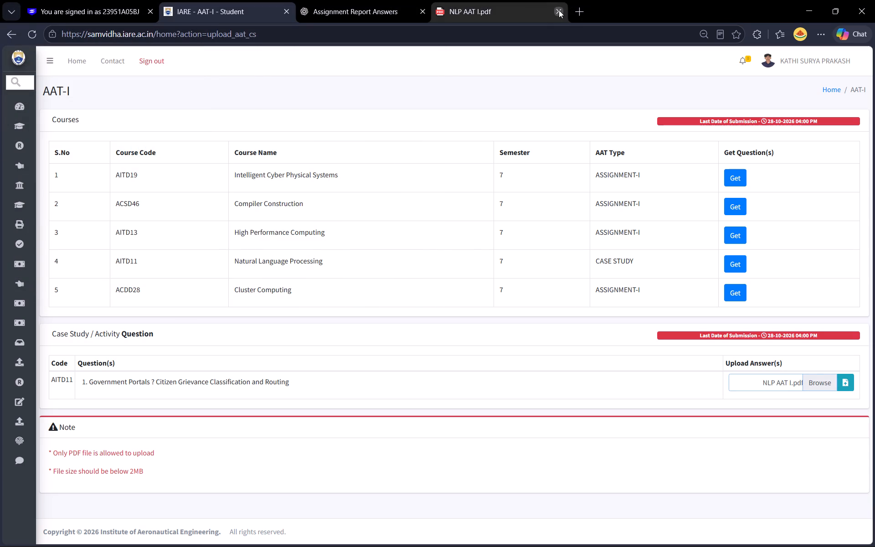
{"action": "left_click", "coordinate": [843, 385]}
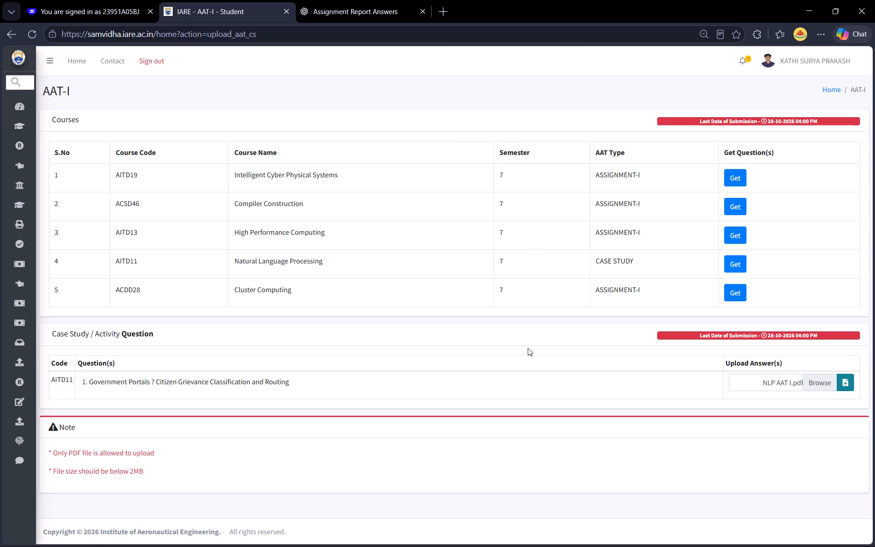
{"action": "left_click", "coordinate": [441, 349]}
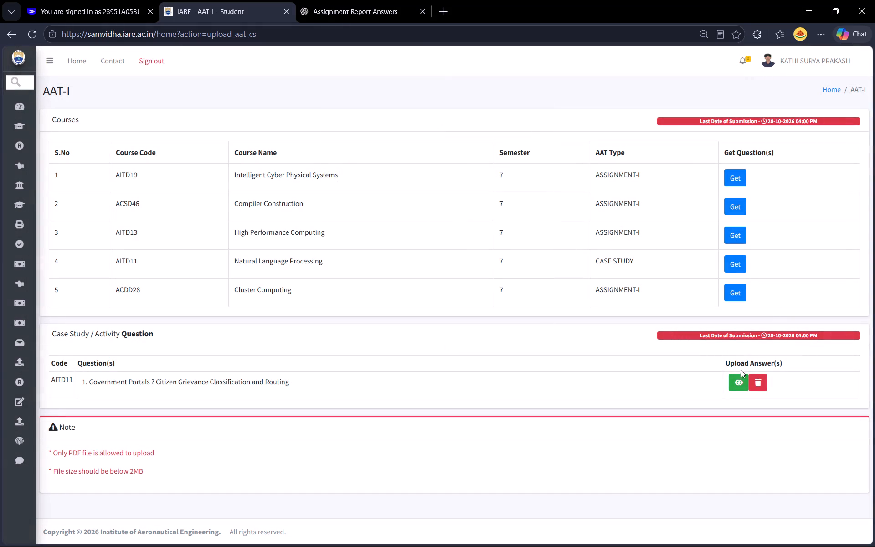
View the uploaded AITD11 answer PDF to check its pages, and close it.
{"action": "left_click", "coordinate": [736, 380]}
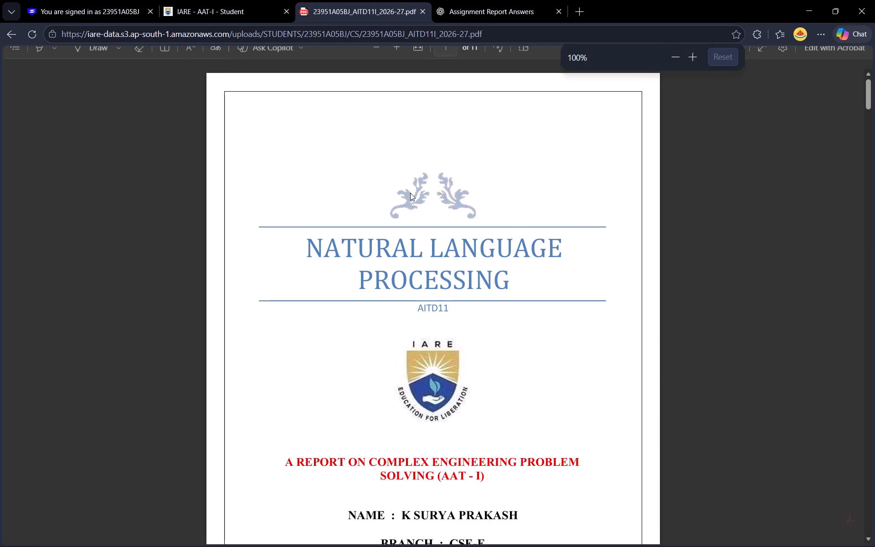
{"action": "scroll", "coordinate": [410, 193], "scroll_direction": "down", "scroll_amount": 5}
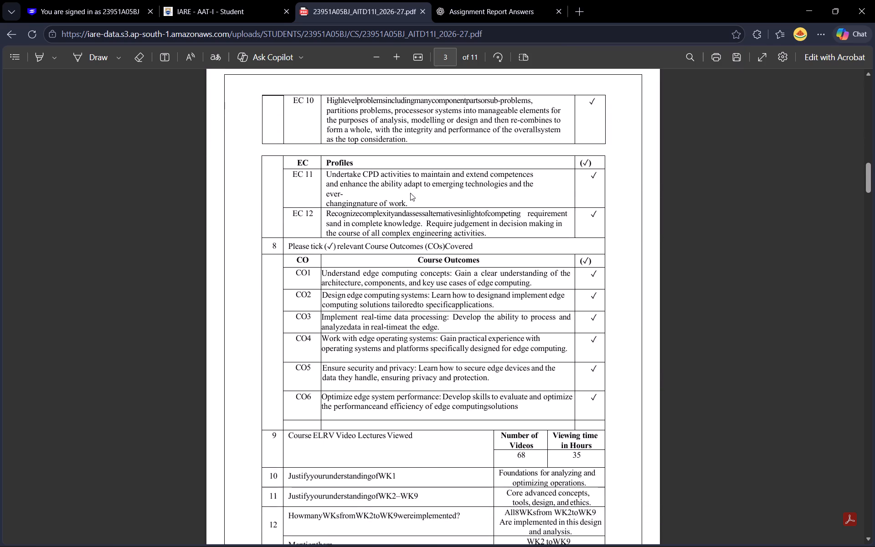
{"action": "left_click", "coordinate": [424, 10]}
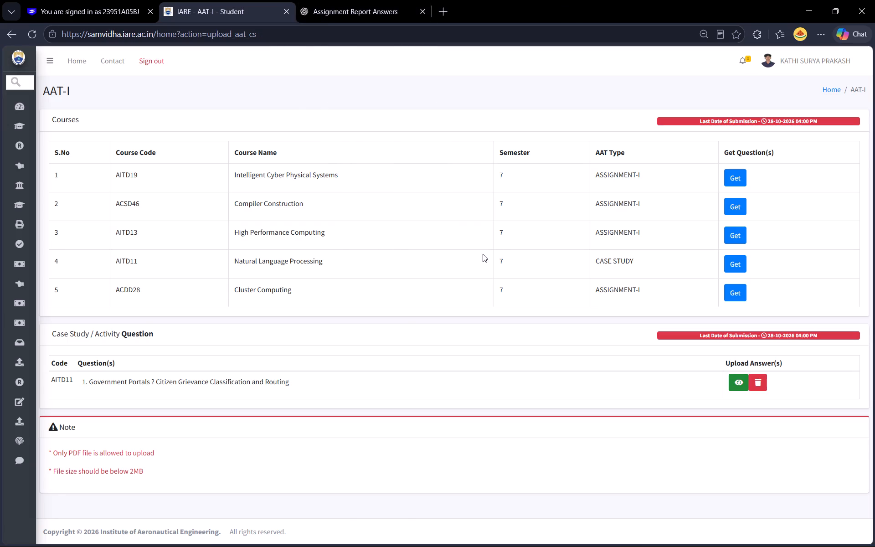
Check the AAT-I submission status of all five courses, from Cluster Computing up to Intelligent Cyber Physical Systems.
{"action": "left_click", "coordinate": [737, 292]}
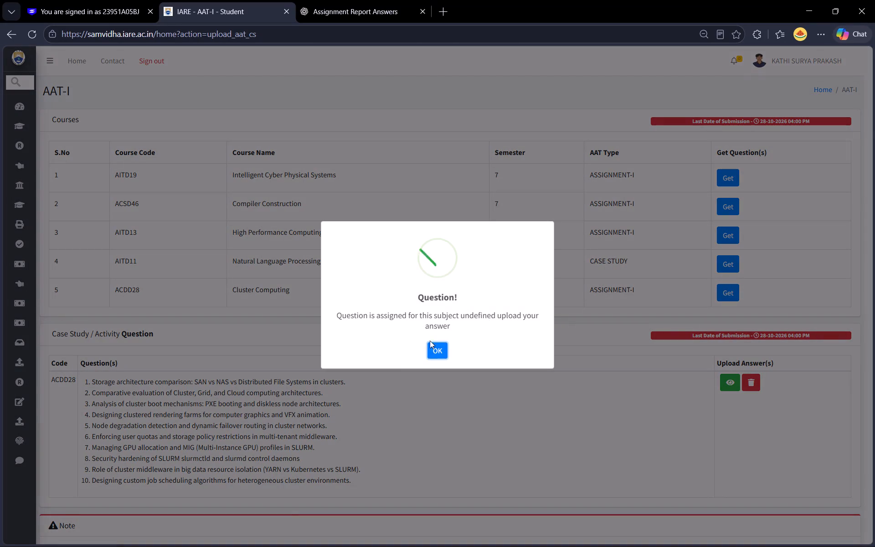
{"action": "left_click", "coordinate": [435, 351]}
{"action": "left_click", "coordinate": [727, 272]}
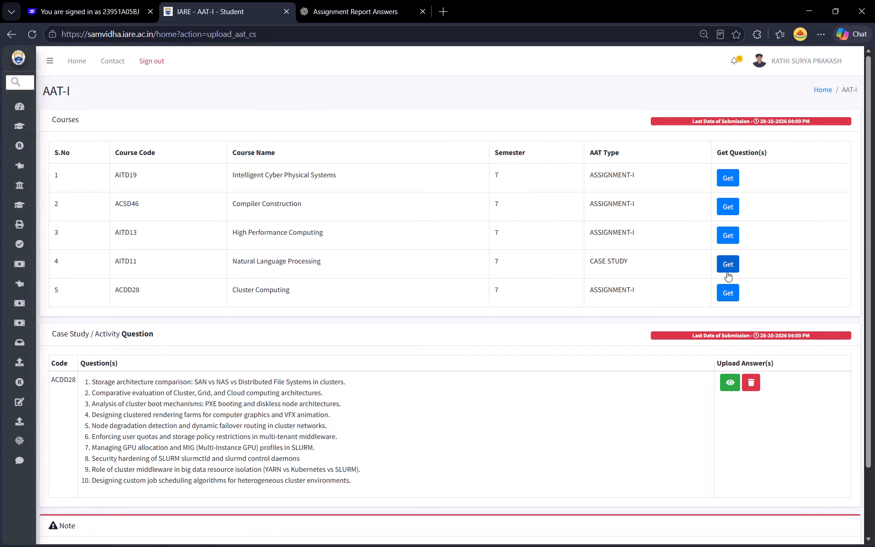
{"action": "left_click", "coordinate": [441, 344]}
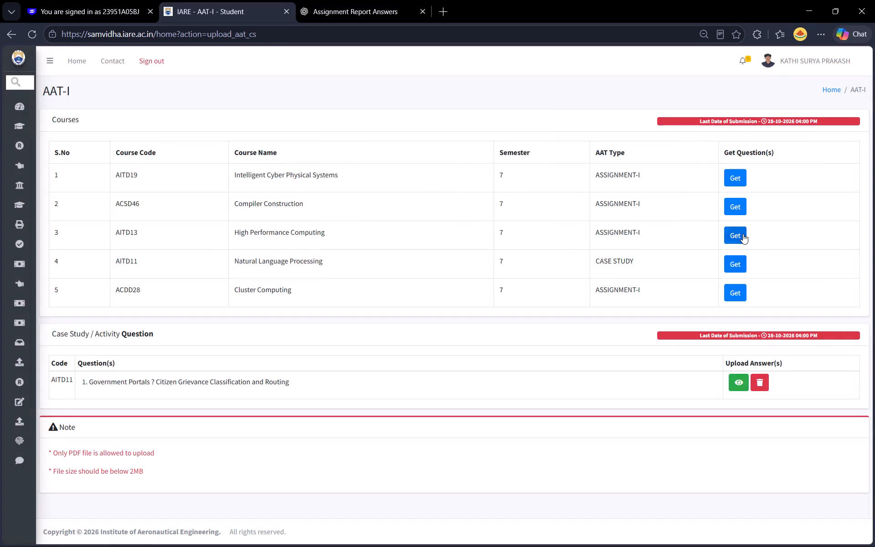
{"action": "left_click", "coordinate": [743, 234]}
{"action": "left_click", "coordinate": [444, 350]}
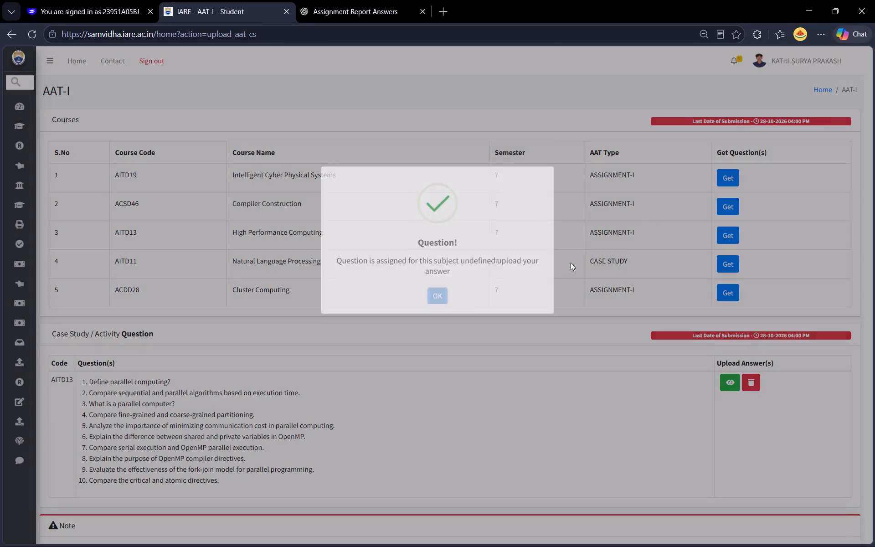
{"action": "left_click", "coordinate": [733, 204]}
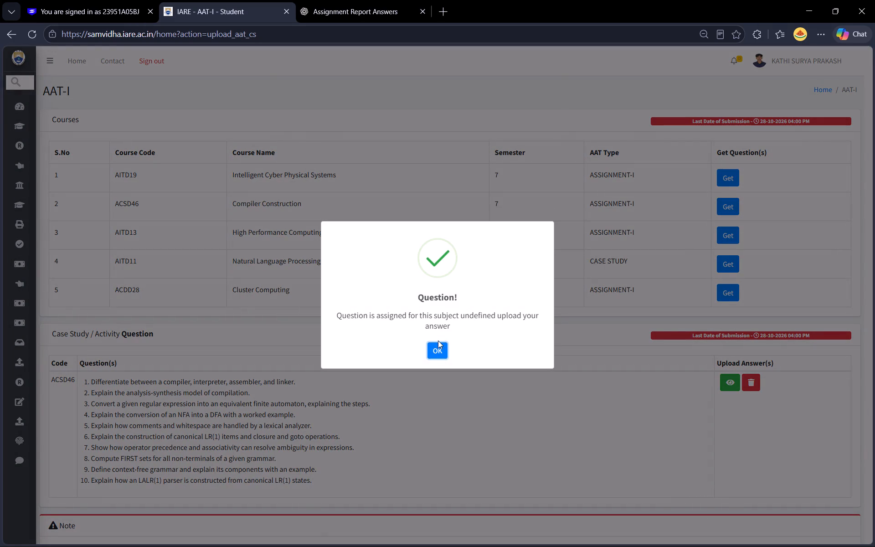
{"action": "left_click", "coordinate": [438, 341]}
{"action": "left_click", "coordinate": [438, 351]}
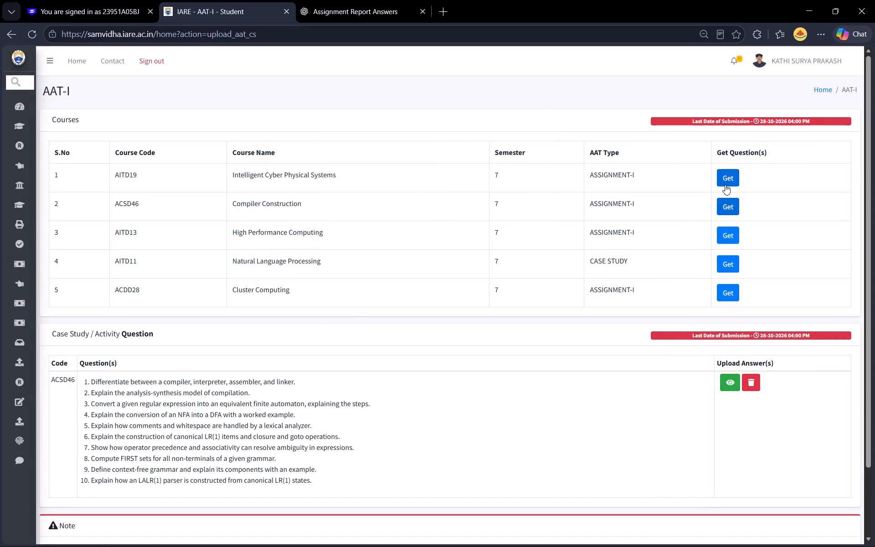
{"action": "left_click", "coordinate": [725, 185]}
{"action": "left_click", "coordinate": [437, 354]}
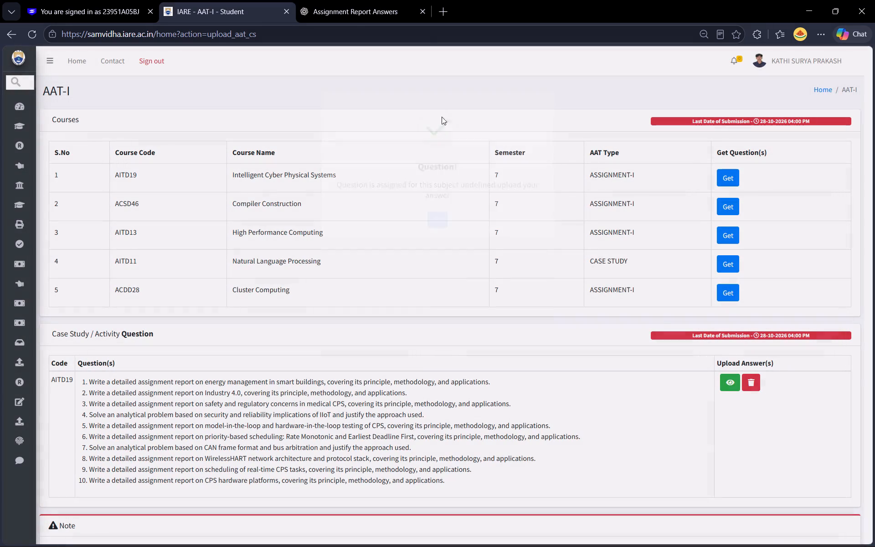
Search the web for drive in a new tab and open Google Drive.
{"action": "left_click", "coordinate": [443, 7]}
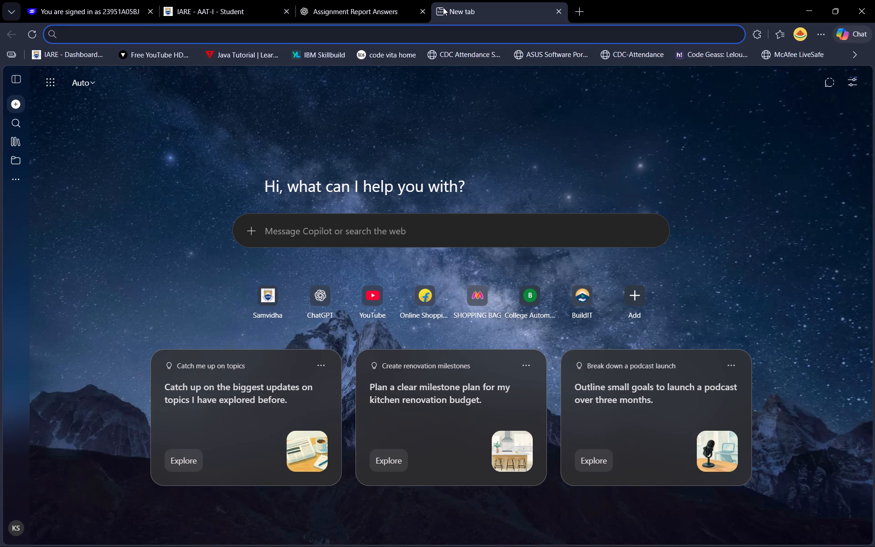
{"action": "type", "text": "DRIVE"}
{"action": "key", "text": "Return"}
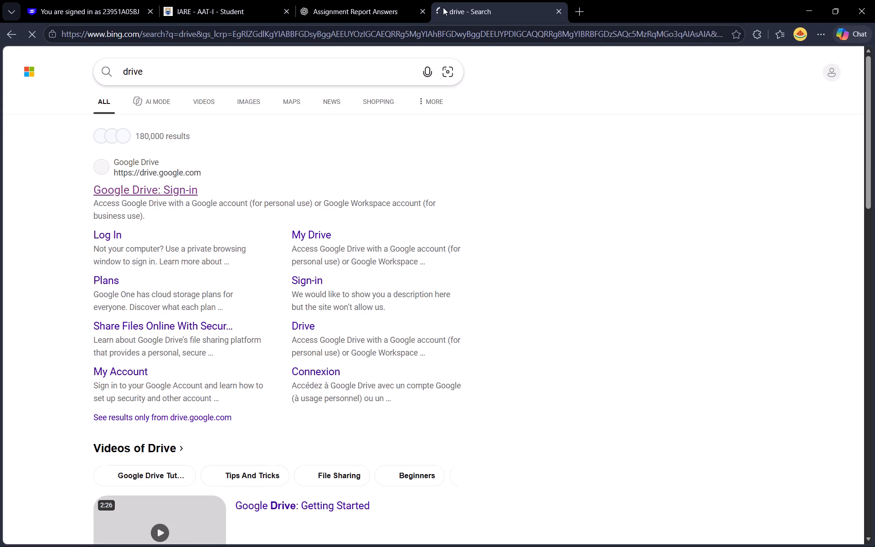
{"action": "left_click", "coordinate": [121, 194]}
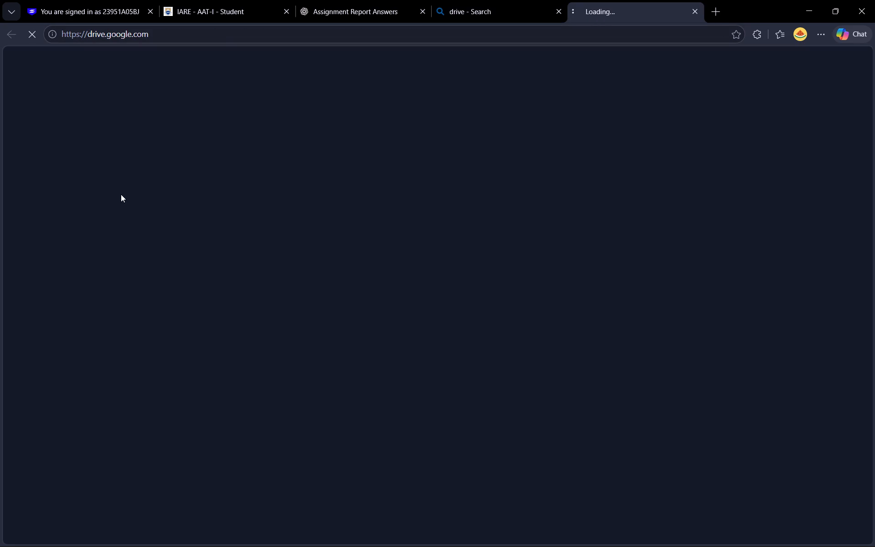
Open the AAT (Concept Video) uploads page on the college portal.
{"action": "left_click", "coordinate": [194, 0]}
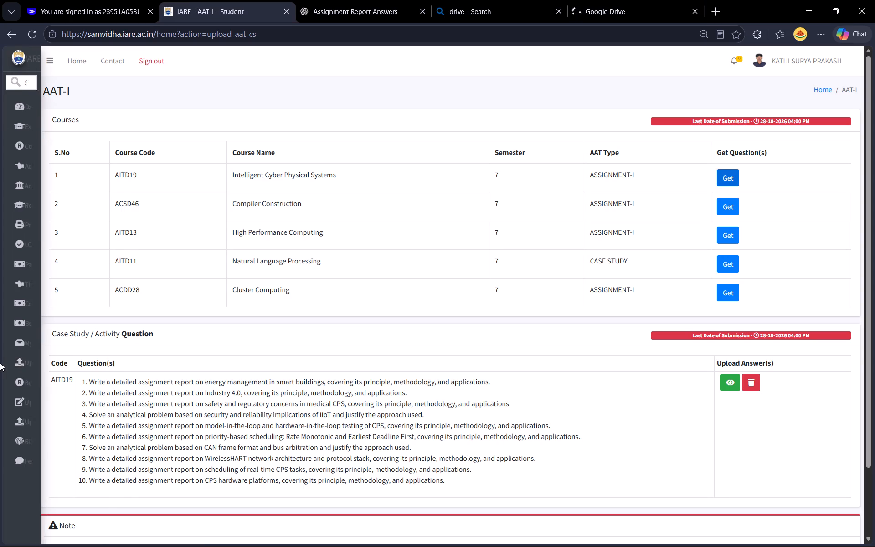
{"action": "left_click", "coordinate": [55, 420]}
{"action": "scroll", "coordinate": [55, 420], "scroll_direction": "down", "scroll_amount": 2}
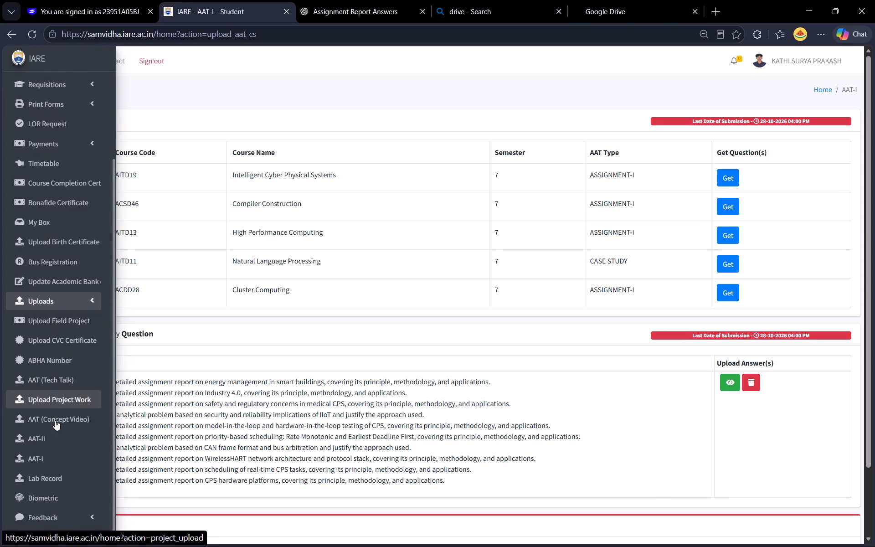
{"action": "left_click", "coordinate": [55, 432]}
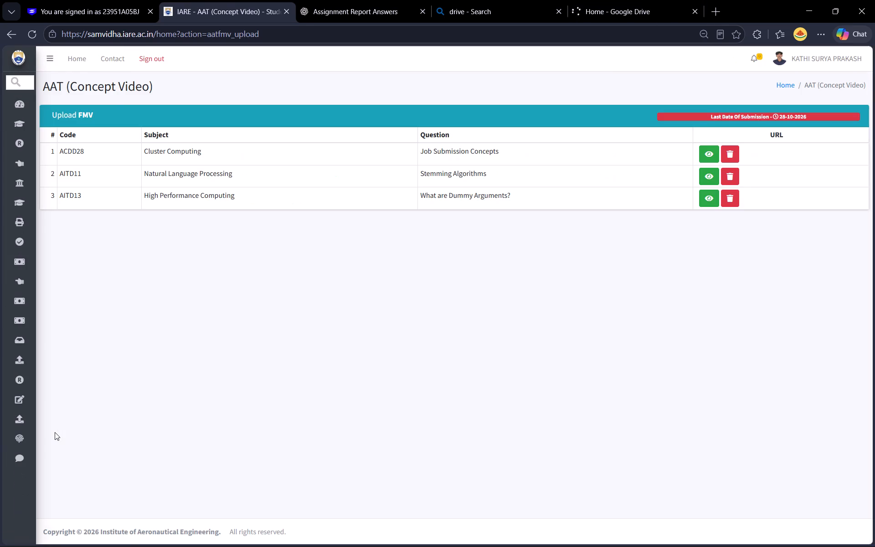
{"action": "left_click", "coordinate": [50, 419]}
{"action": "scroll", "coordinate": [50, 419], "scroll_direction": "down", "scroll_amount": 3}
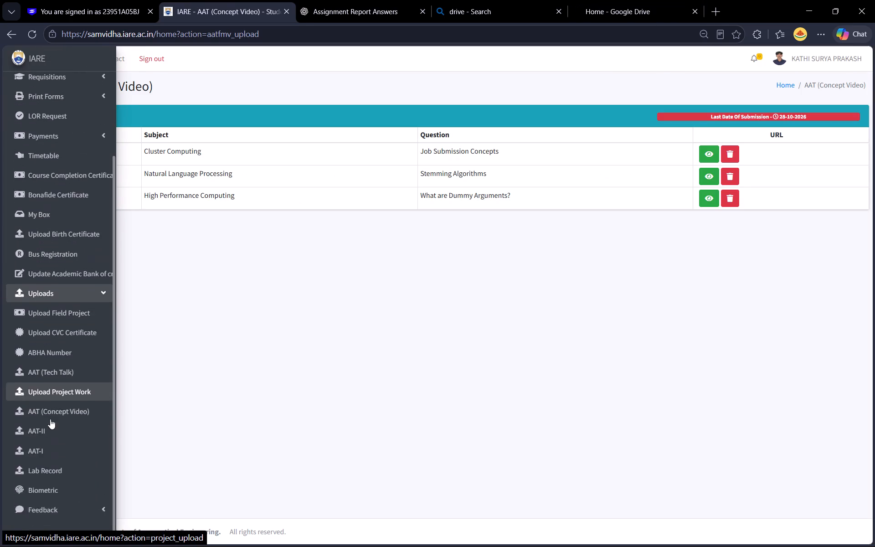
{"action": "left_click", "coordinate": [45, 453]}
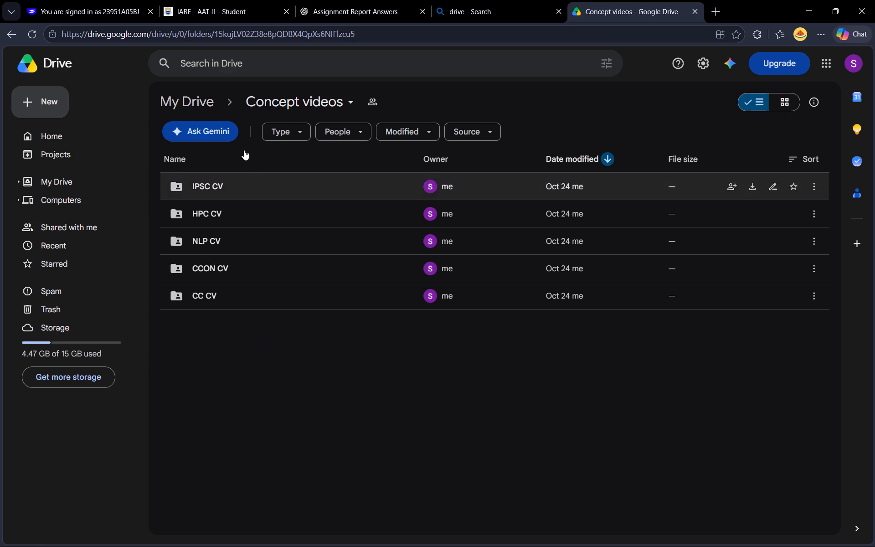
{"action": "double_click", "coordinate": [227, 194]}
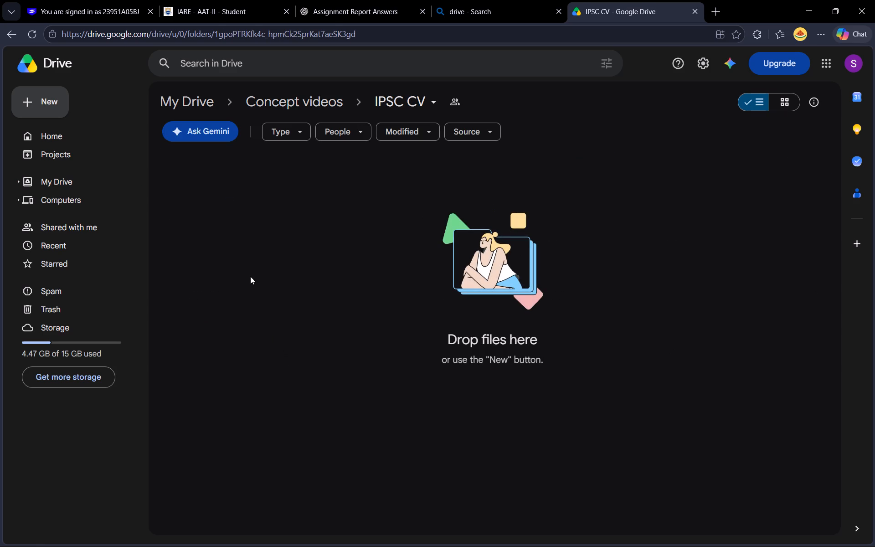
{"action": "left_click", "coordinate": [287, 104]}
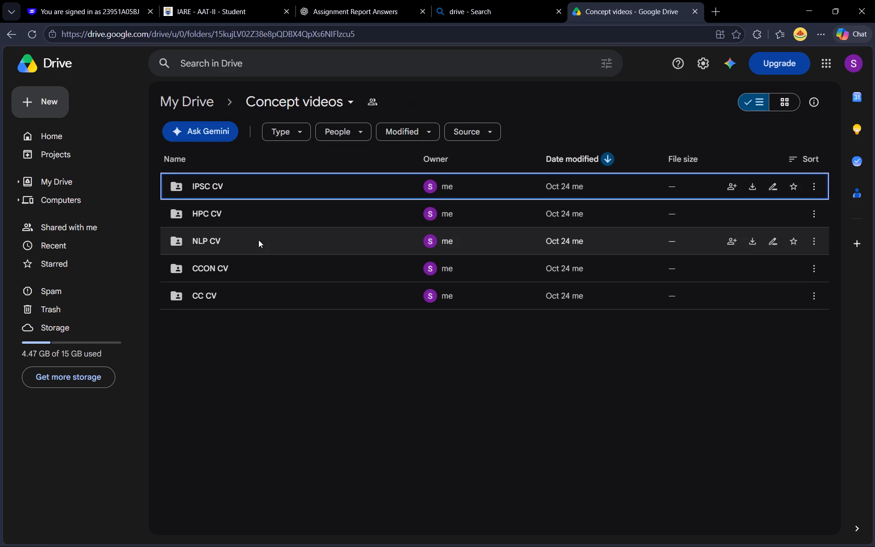
{"action": "double_click", "coordinate": [218, 219]}
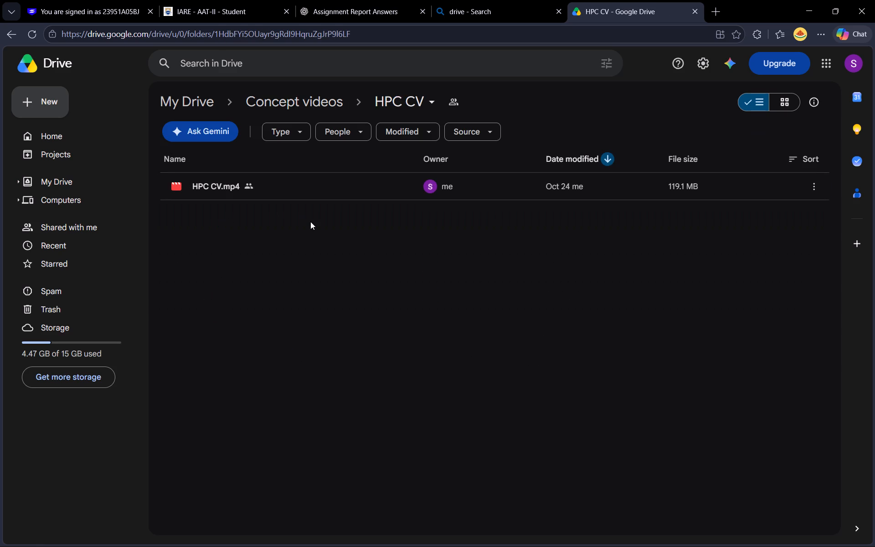
{"action": "left_click", "coordinate": [297, 95]}
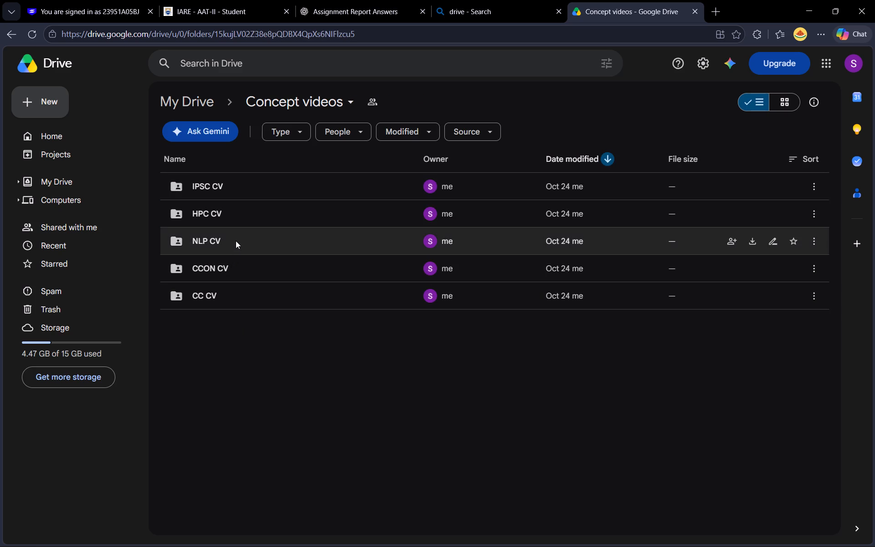
{"action": "left_click", "coordinate": [210, 0]}
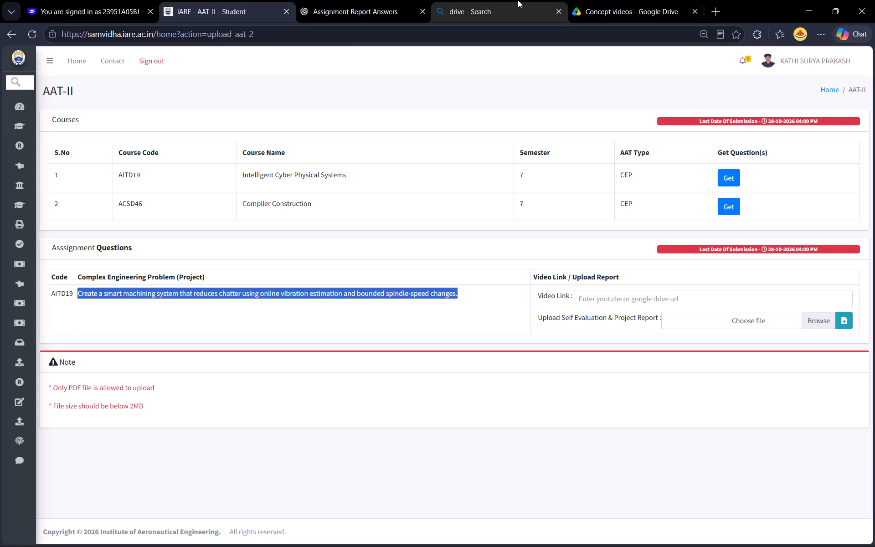
{"action": "left_click", "coordinate": [582, 0]}
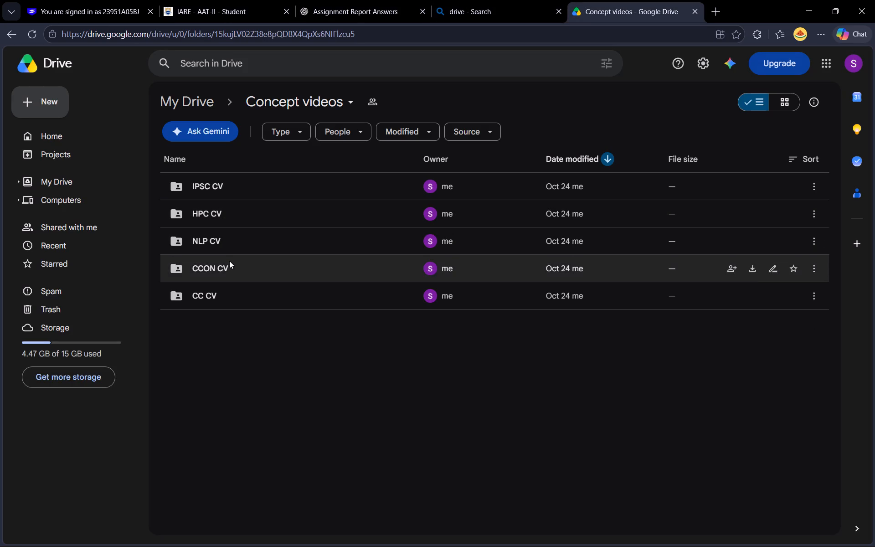
{"action": "double_click", "coordinate": [229, 261]}
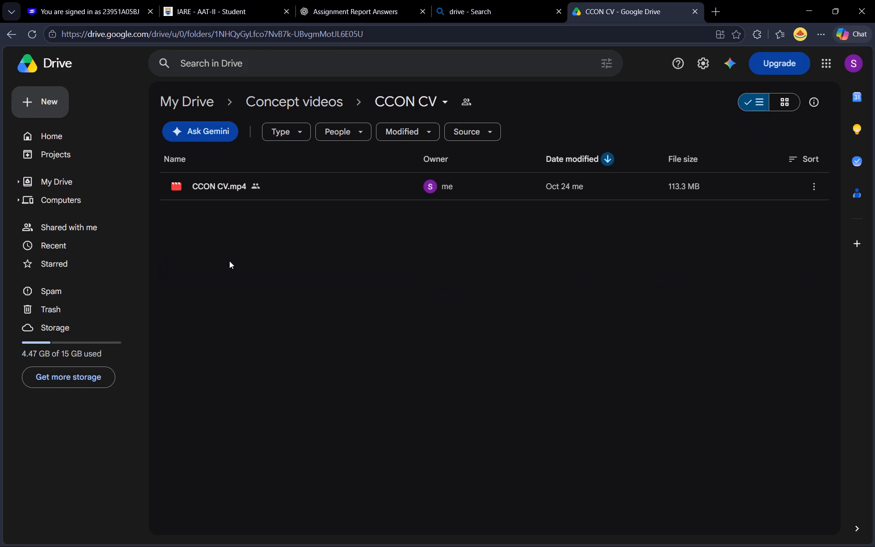
Get the AAT-II question for Compiler Construction (ACSD46) on the college portal to check its submission.
{"action": "left_click", "coordinate": [268, 0]}
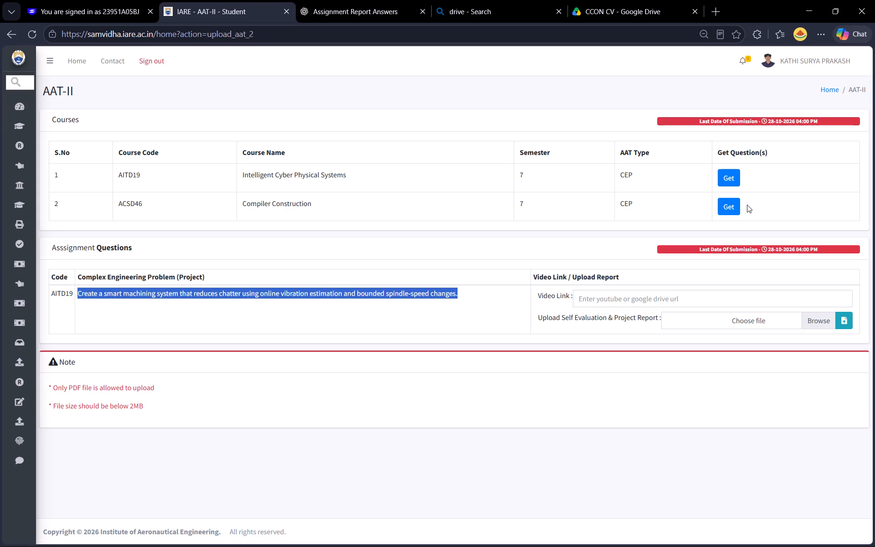
{"action": "left_click", "coordinate": [731, 208]}
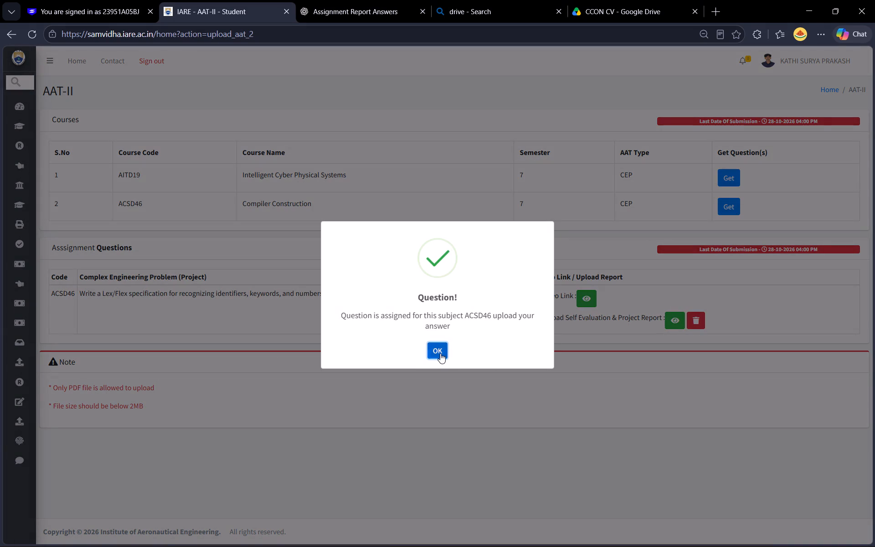
{"action": "left_click", "coordinate": [440, 352]}
Check the ICPS folder in Google Drive's My Drive and the ChatGPT reply, and reopen the Concept videos folder.
{"action": "left_click", "coordinate": [628, 0]}
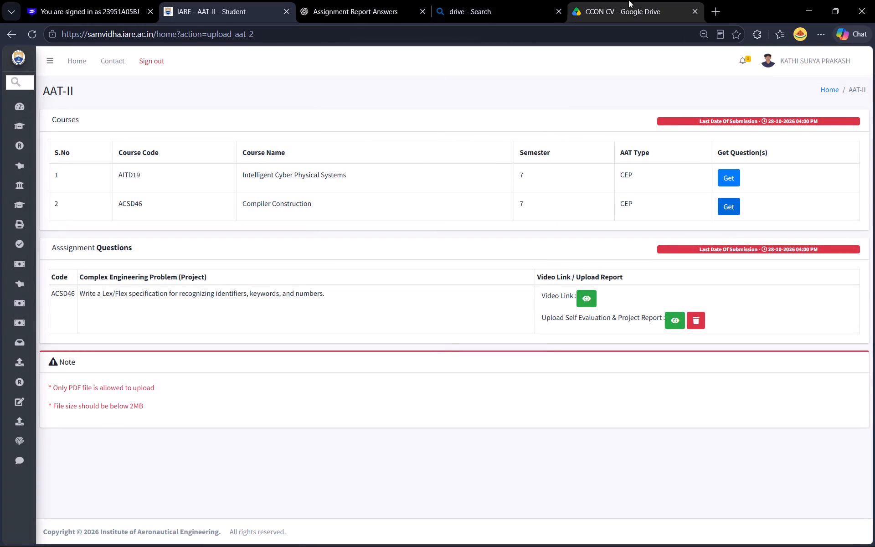
{"action": "left_click", "coordinate": [199, 103]}
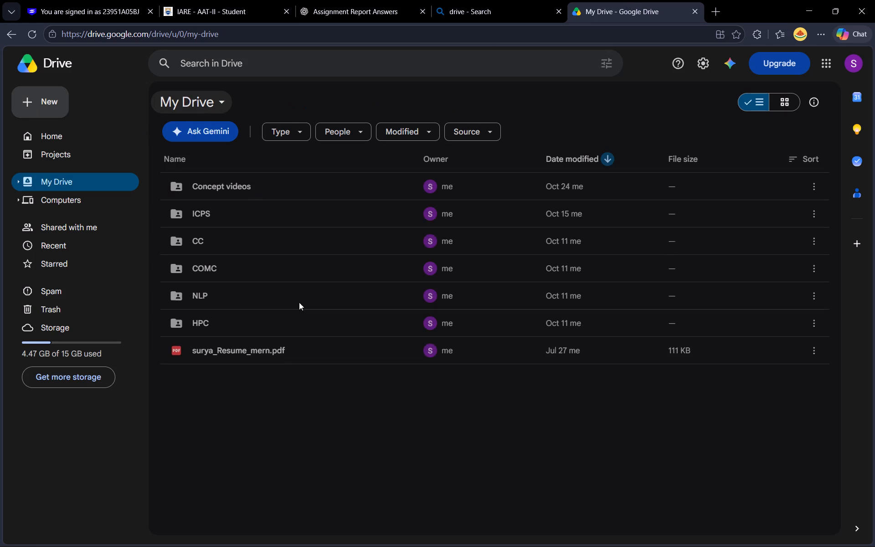
{"action": "double_click", "coordinate": [227, 224]}
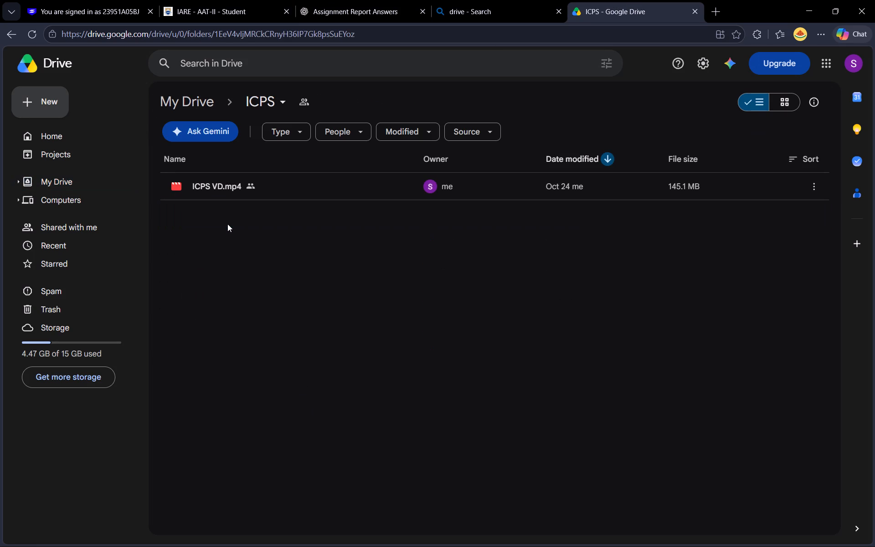
{"action": "left_click", "coordinate": [455, 4]}
{"action": "left_click", "coordinate": [607, 0]}
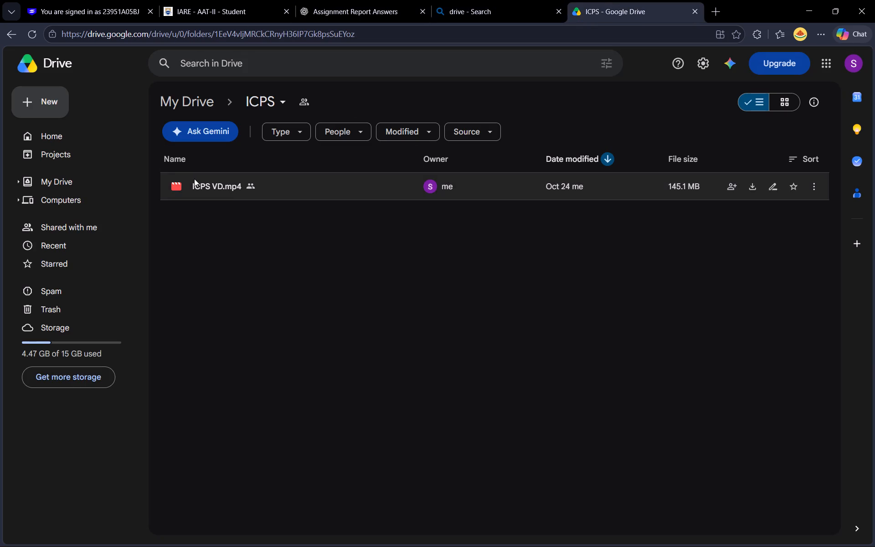
{"action": "left_click", "coordinate": [387, 0]}
{"action": "left_click", "coordinate": [546, 0]}
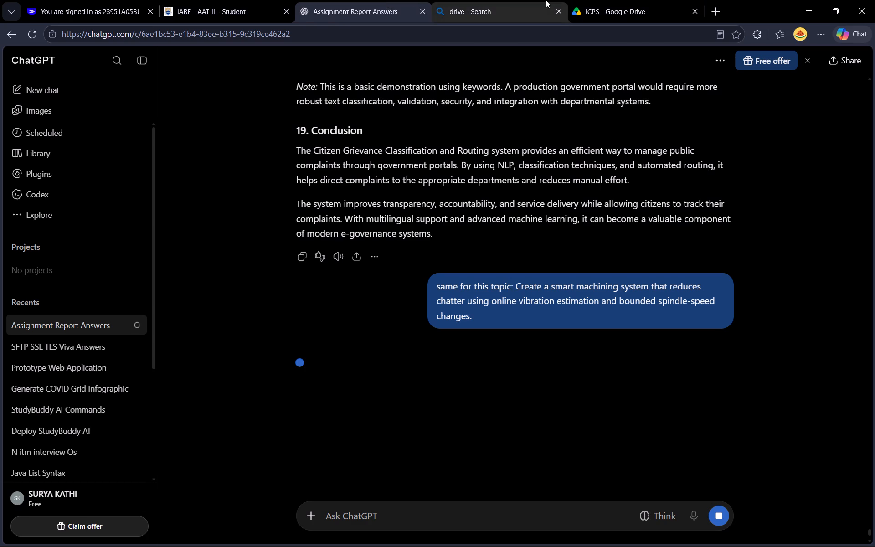
{"action": "left_click", "coordinate": [666, 0]}
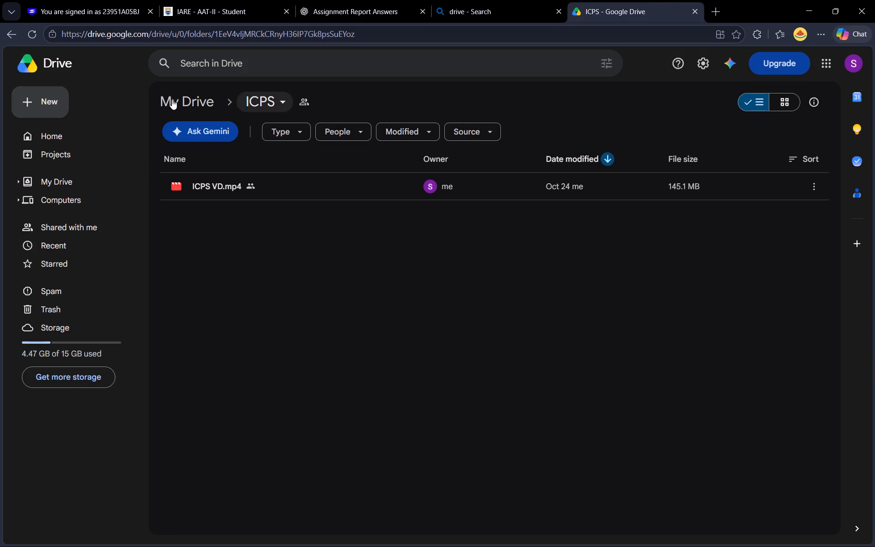
{"action": "left_click", "coordinate": [170, 100]}
{"action": "double_click", "coordinate": [239, 187]}
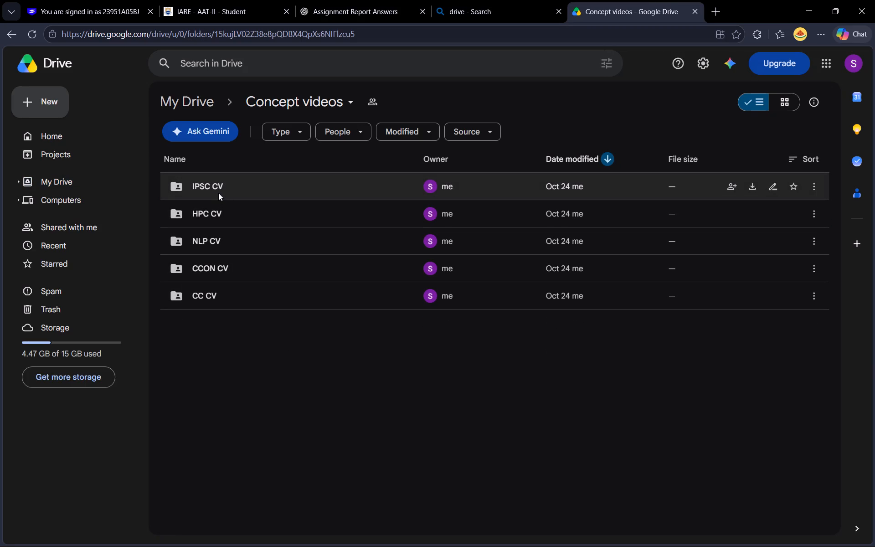
Get the AAT-II question for Intelligent Cyber Physical Systems (AITD19) again on the college portal.
{"action": "left_click", "coordinate": [62, 0]}
{"action": "left_click", "coordinate": [249, 0]}
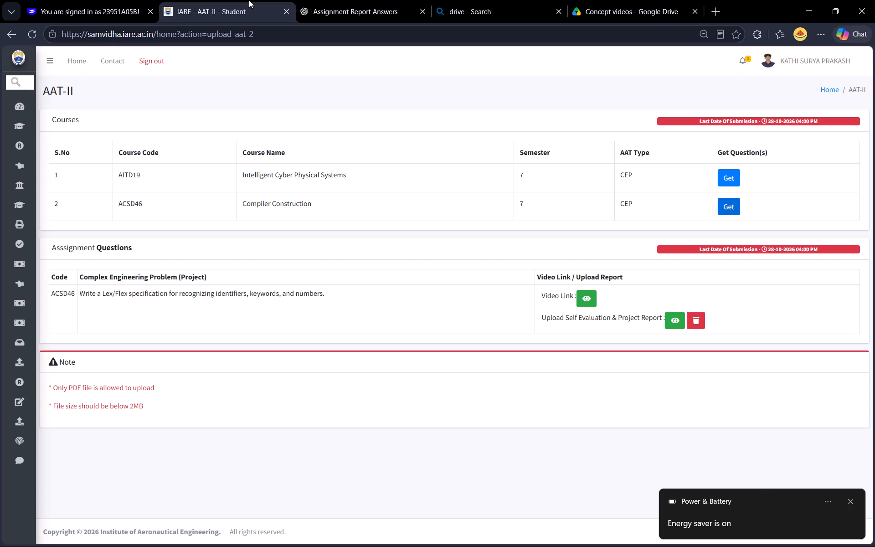
{"action": "left_click", "coordinate": [729, 176]}
{"action": "left_click", "coordinate": [437, 352]}
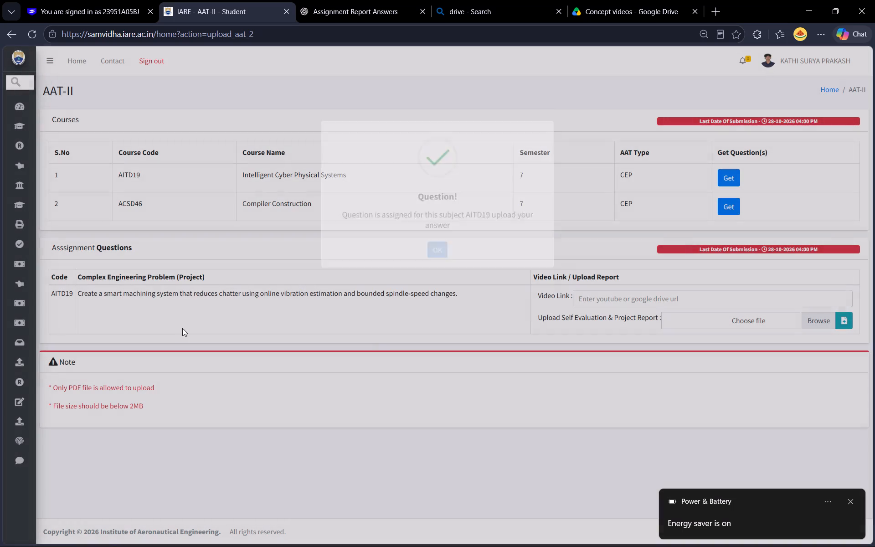
Open the AAT (Concept Video) uploads page on the college portal to check the submitted concept videos.
{"action": "left_click", "coordinate": [54, 413]}
{"action": "scroll", "coordinate": [54, 413], "scroll_direction": "down", "scroll_amount": 3}
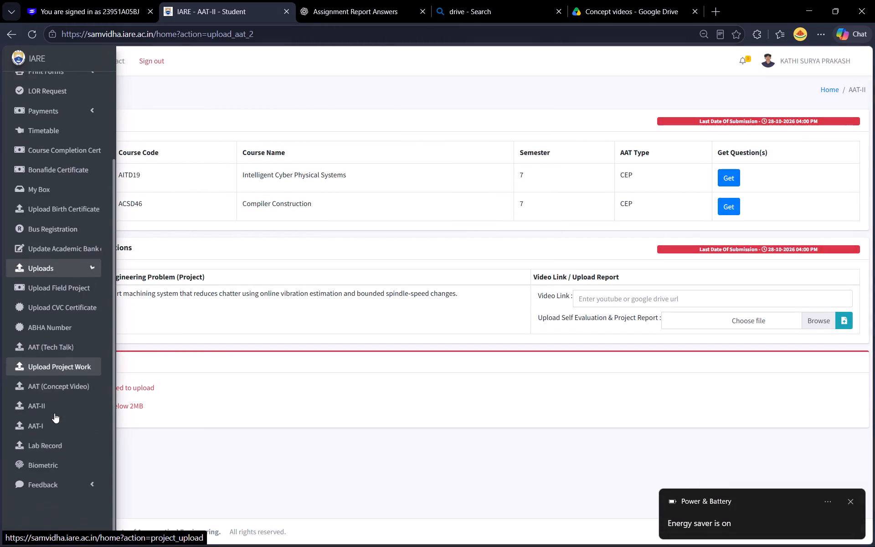
{"action": "left_click", "coordinate": [60, 433]}
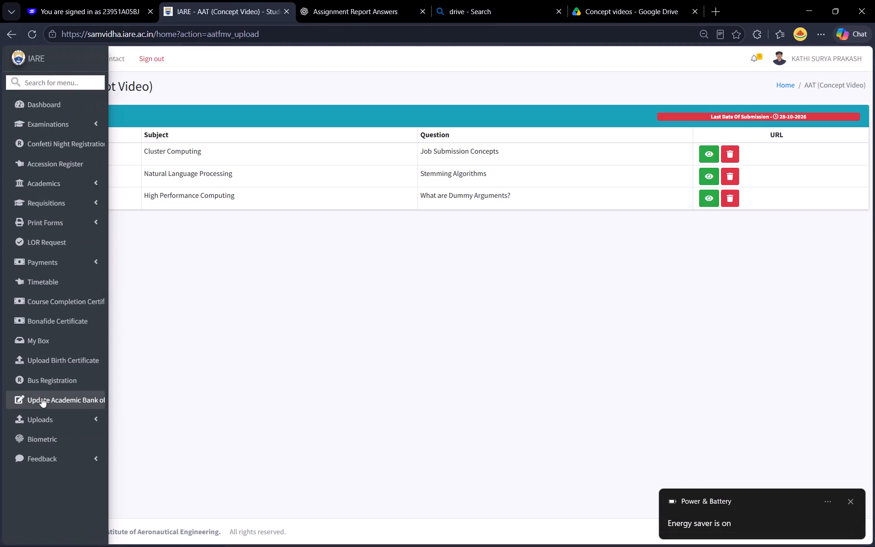
{"action": "left_click", "coordinate": [54, 413]}
{"action": "scroll", "coordinate": [54, 413], "scroll_direction": "down", "scroll_amount": 3}
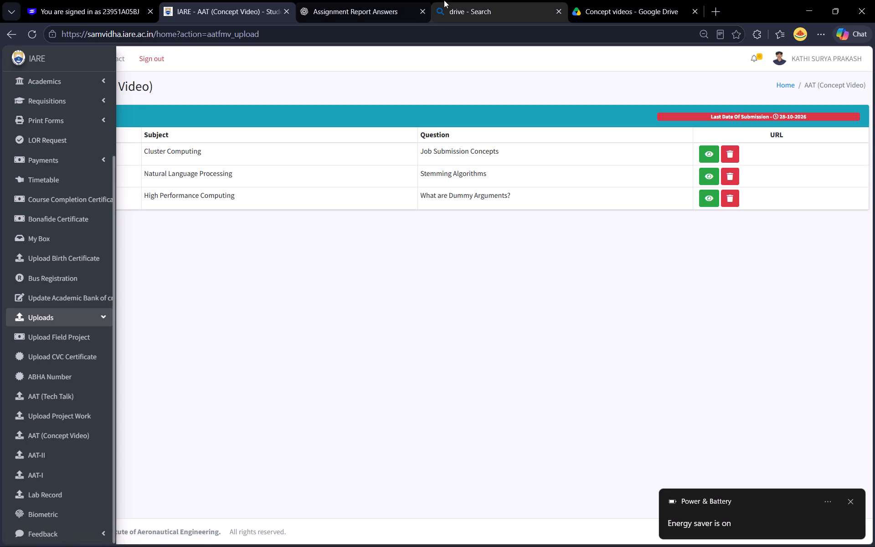
Close the leftover drive search page in the browser.
{"action": "left_click", "coordinate": [444, 0]}
{"action": "left_click", "coordinate": [561, 11]}
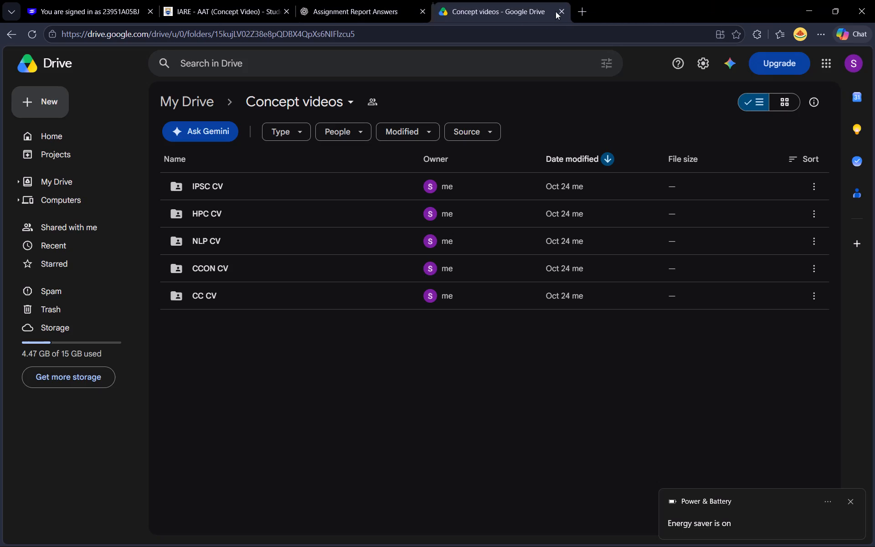
Check the contents of the HPC CV and IPSC CV subfolders of Concept videos in Google Drive.
{"action": "double_click", "coordinate": [232, 211]}
{"action": "scroll", "coordinate": [251, 279], "scroll_direction": "right", "scroll_amount": 2}
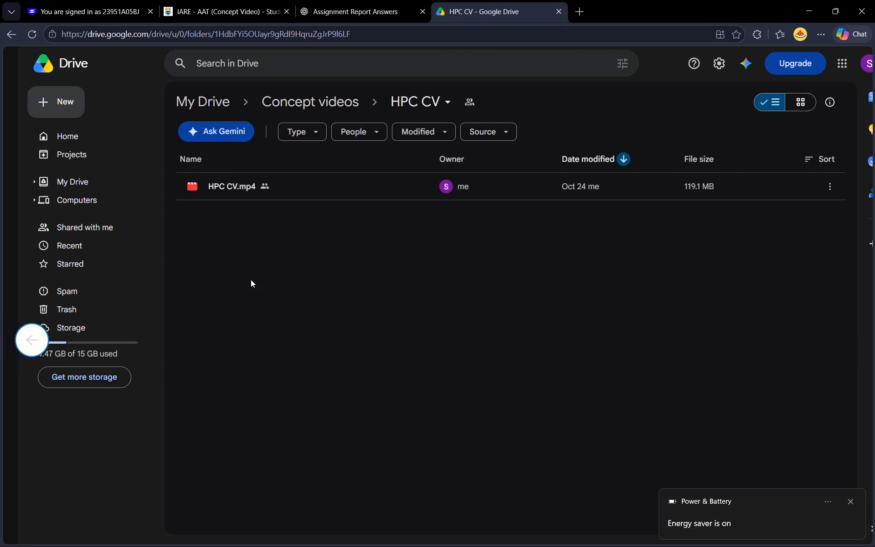
{"action": "double_click", "coordinate": [232, 177]}
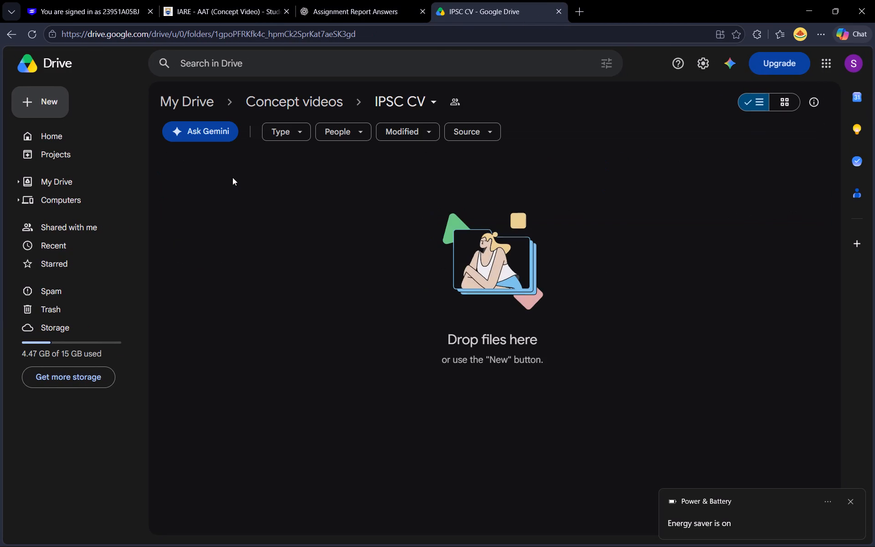
{"action": "left_click", "coordinate": [278, 106]}
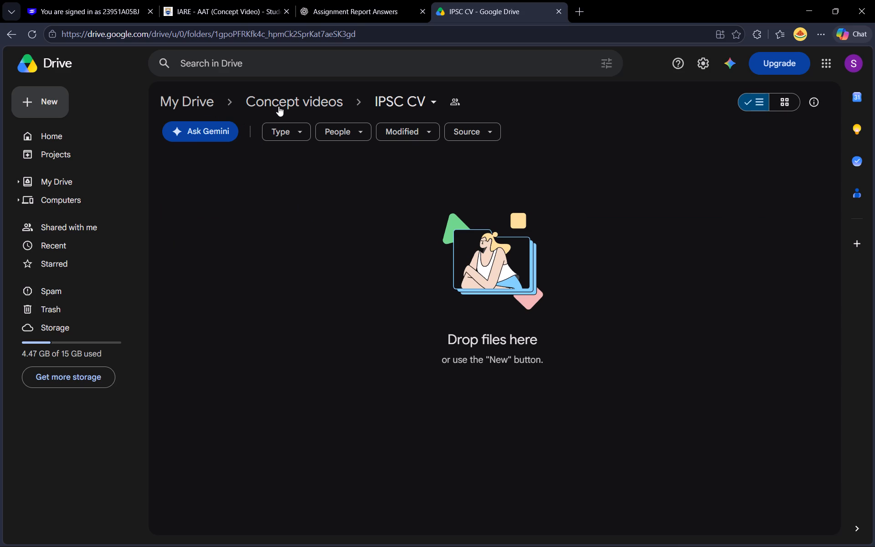
{"action": "right_click", "coordinate": [224, 178]}
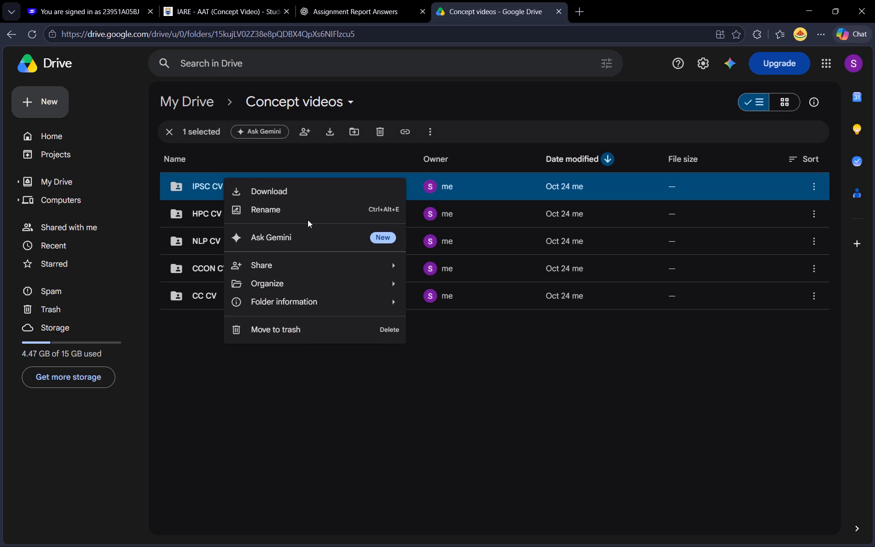
{"action": "left_click", "coordinate": [318, 84]}
{"action": "left_click", "coordinate": [352, 0]}
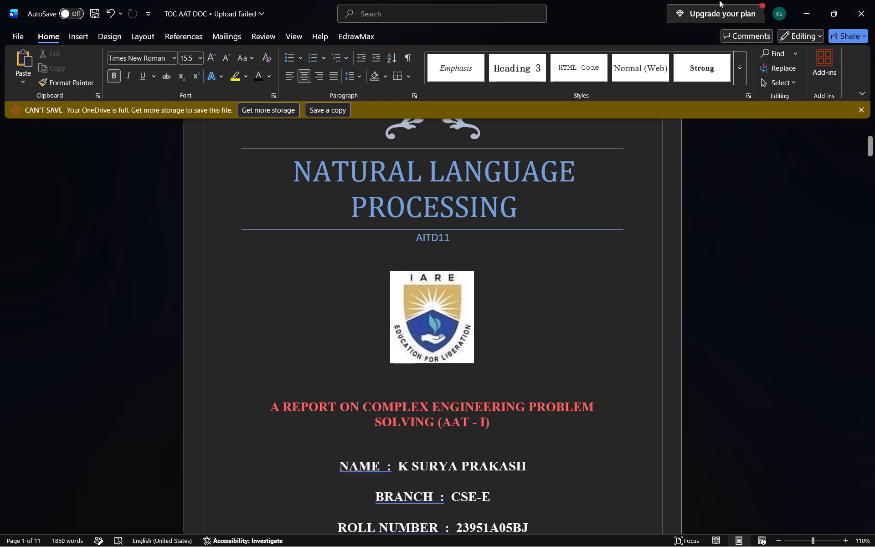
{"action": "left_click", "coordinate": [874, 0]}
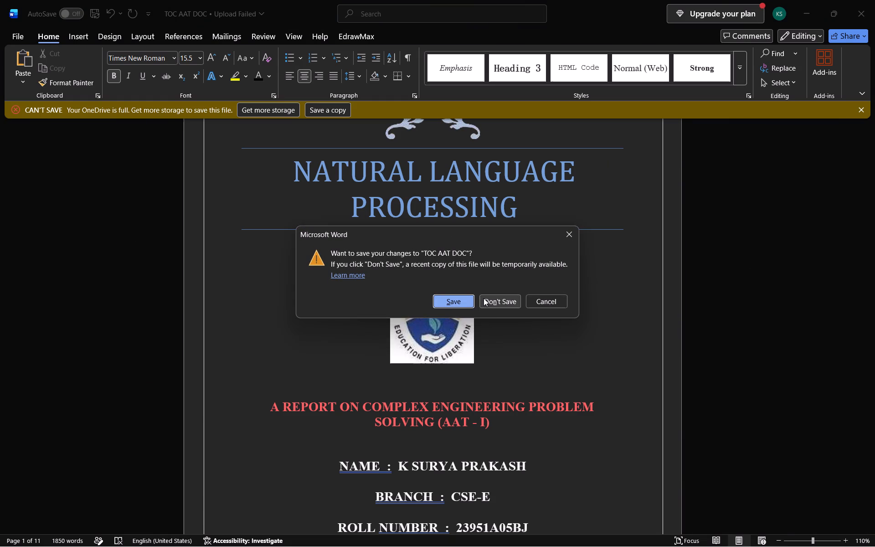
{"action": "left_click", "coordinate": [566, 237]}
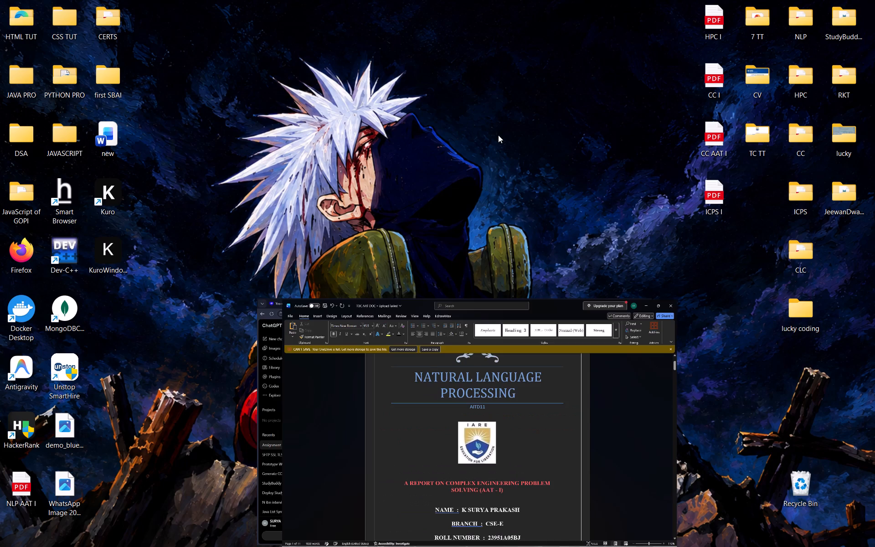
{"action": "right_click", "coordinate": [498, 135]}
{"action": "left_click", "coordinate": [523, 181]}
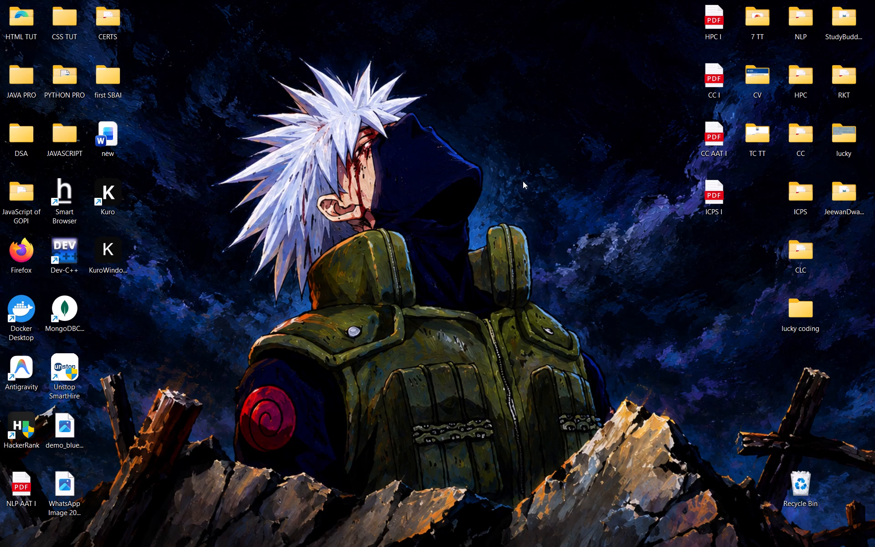
Move the NLP AAT I PDF on the desktop to sit directly below the ICPS I PDF.
{"action": "left_click_drag", "start_coordinate": [22, 481], "coordinate": [444, 307]}
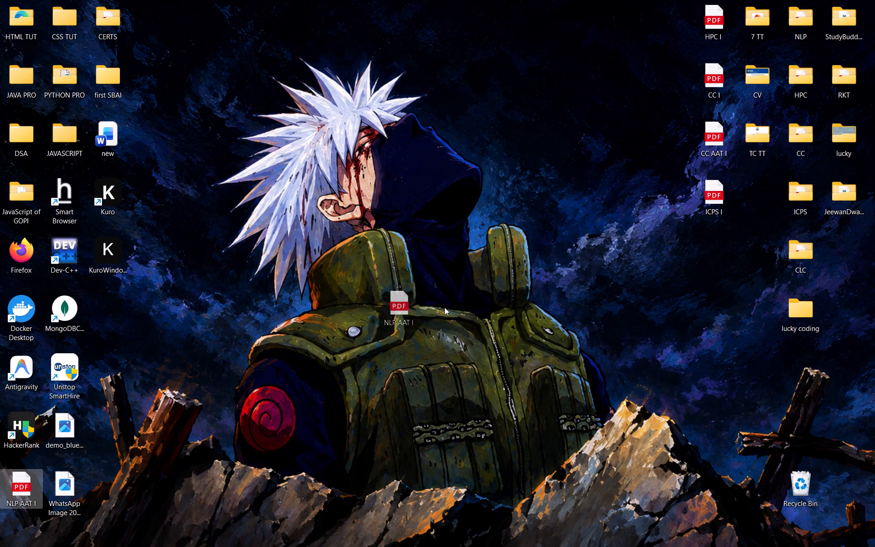
{"action": "left_click_drag", "start_coordinate": [444, 307], "coordinate": [710, 242]}
{"action": "right_click", "coordinate": [469, 150]}
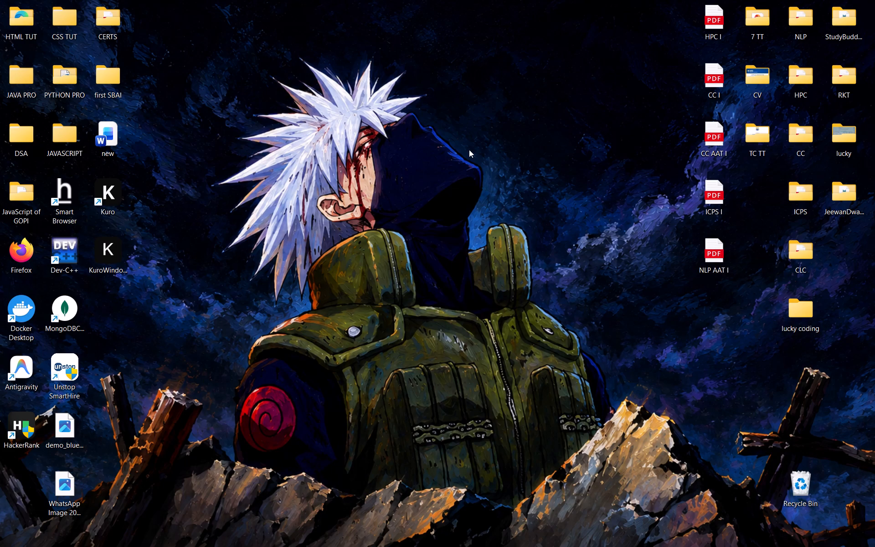
{"action": "left_click", "coordinate": [498, 198]}
{"action": "left_click", "coordinate": [498, 198]}
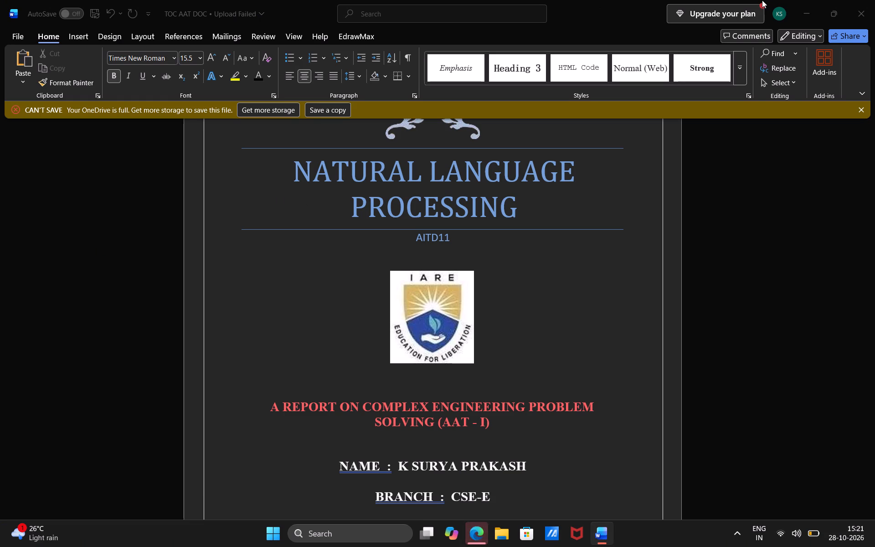
Close the Word document TOC AAT DOC without saving its changes.
{"action": "left_click", "coordinate": [874, 0]}
{"action": "left_click", "coordinate": [501, 297]}
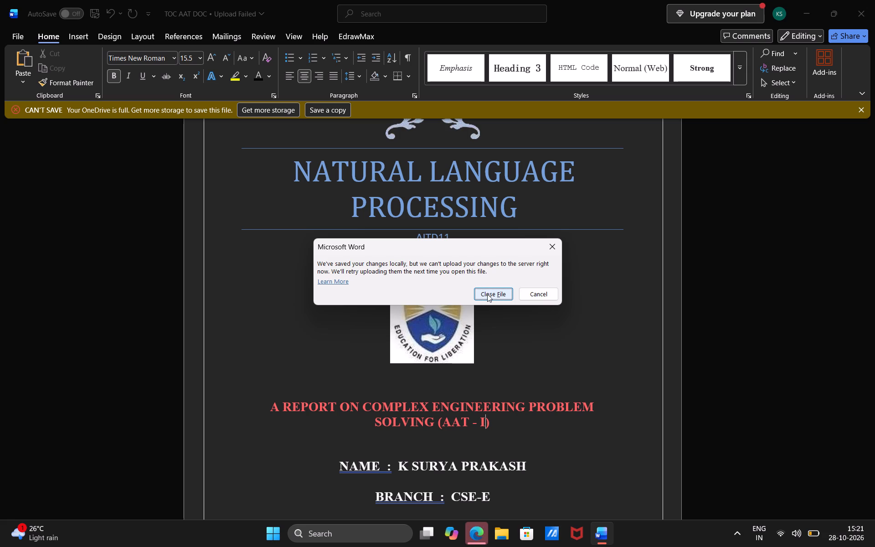
{"action": "left_click", "coordinate": [487, 294]}
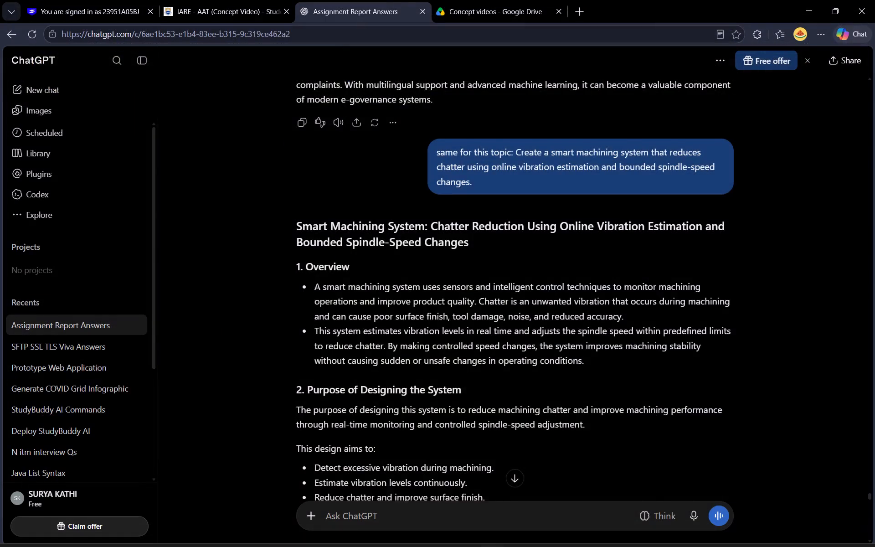
Launch Word and reopen the recent document TOC AAT DOC.
{"action": "type", "text": "word"}
{"action": "key", "text": "Return"}
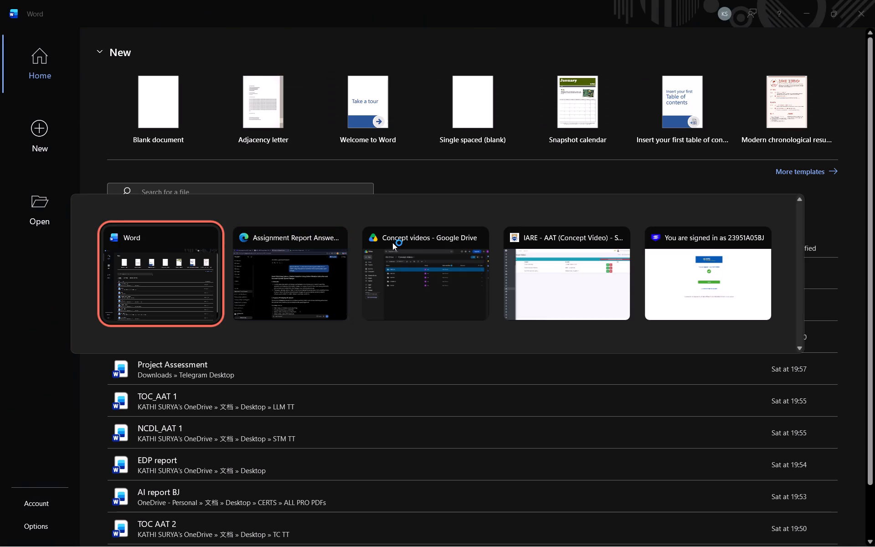
{"action": "double_click", "coordinate": [175, 274]}
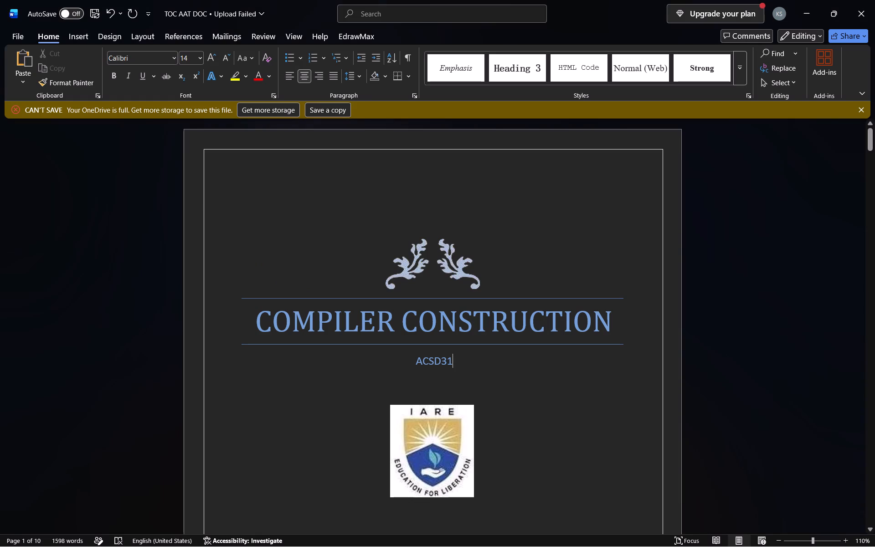
Back in the Word report, replace the course code under the cover title with ACSD46, keeping its blue subtitle formatting.
{"action": "key", "text": "BackSpace"}
{"action": "key", "text": "BackSpace"}
{"action": "key", "text": "BackSpace"}
{"action": "key", "text": "BackSpace"}
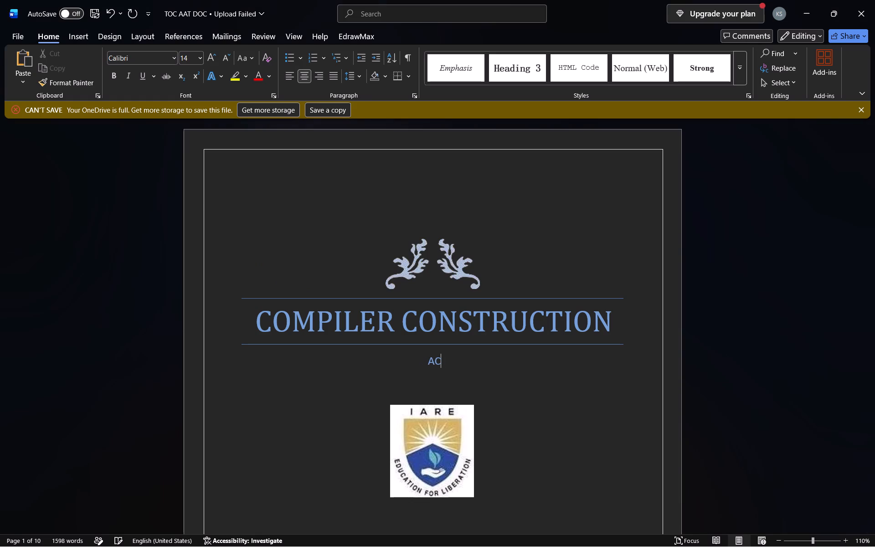
{"action": "key", "text": "BackSpace"}
{"action": "key", "text": "BackSpace"}
{"action": "key", "text": "ctrl+v"}
{"action": "key", "text": "ctrl+z"}
{"action": "key", "text": "ctrl+z"}
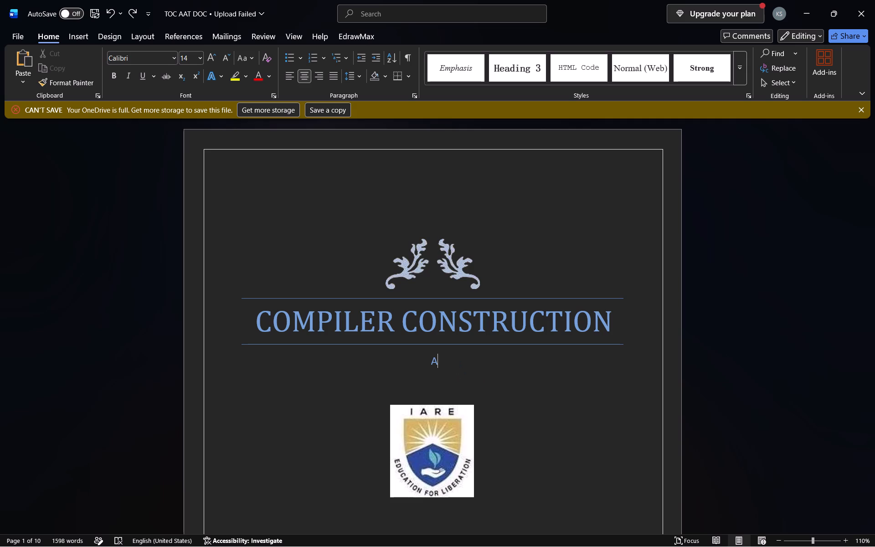
{"action": "key", "text": "ctrl+v"}
{"action": "key", "text": "Left"}
{"action": "key", "text": "Left"}
{"action": "key", "text": "Left"}
{"action": "key", "text": "Left"}
{"action": "key", "text": "Left"}
{"action": "key", "text": "Left"}
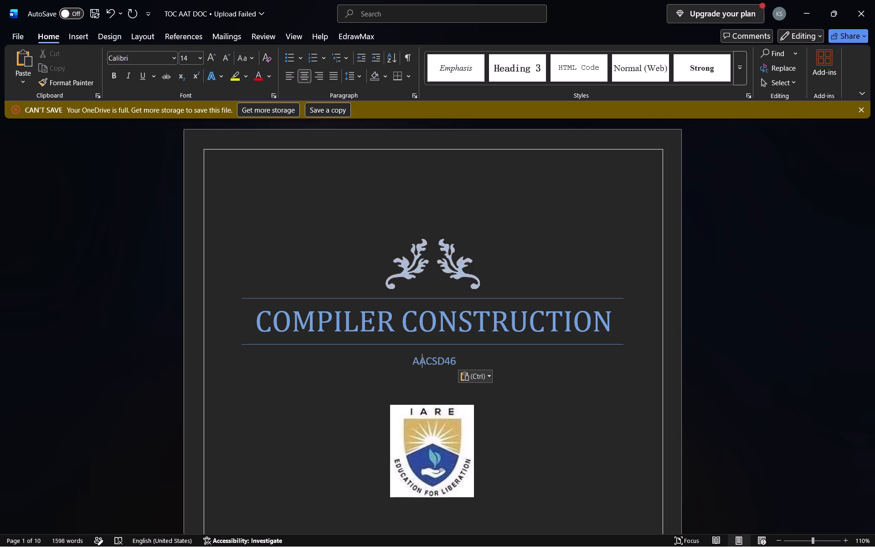
{"action": "key", "text": "BackSpace"}
Change the AAT number in the red report heading on the cover page to AAT - I.
{"action": "scroll", "coordinate": [496, 370], "scroll_direction": "down", "scroll_amount": 3}
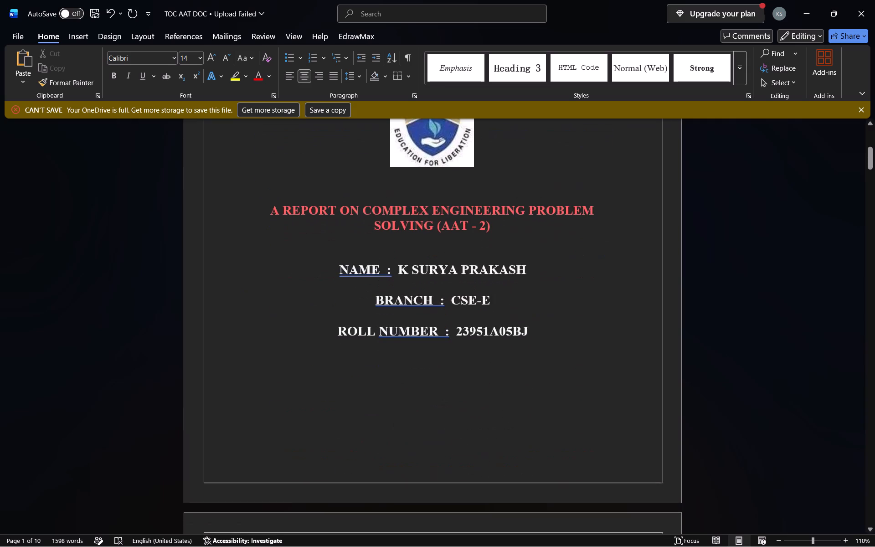
{"action": "scroll", "coordinate": [496, 370], "scroll_direction": "up", "scroll_amount": 1}
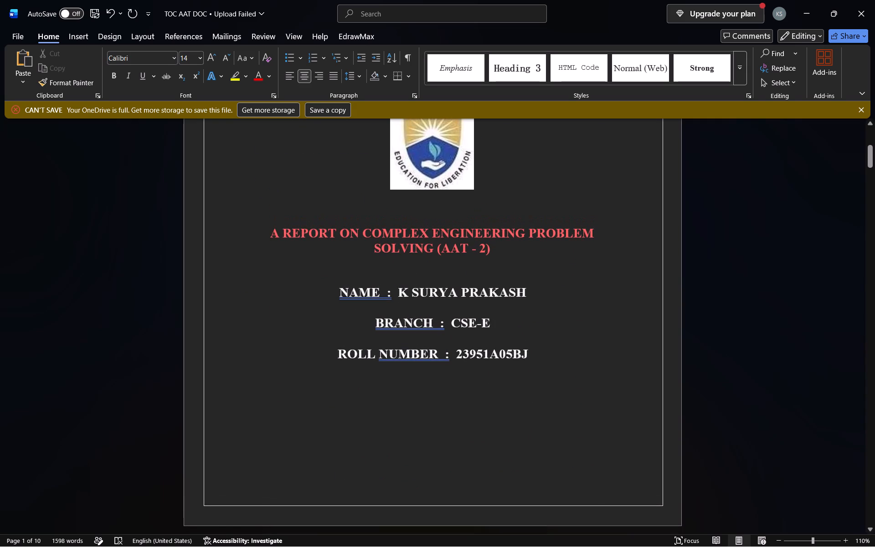
{"action": "left_click", "coordinate": [483, 253]}
{"action": "key", "text": "BackSpace"}
{"action": "key", "text": "shift+i"}
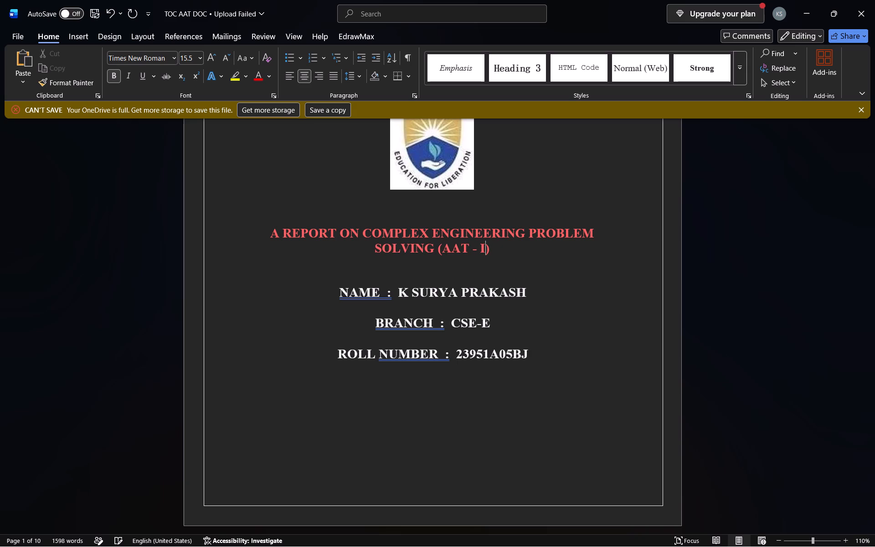
Set the Course Name in the Complex Problem Solving Self-Assessment Form to Compiler Construction.
{"action": "scroll", "coordinate": [530, 318], "scroll_direction": "down", "scroll_amount": 2}
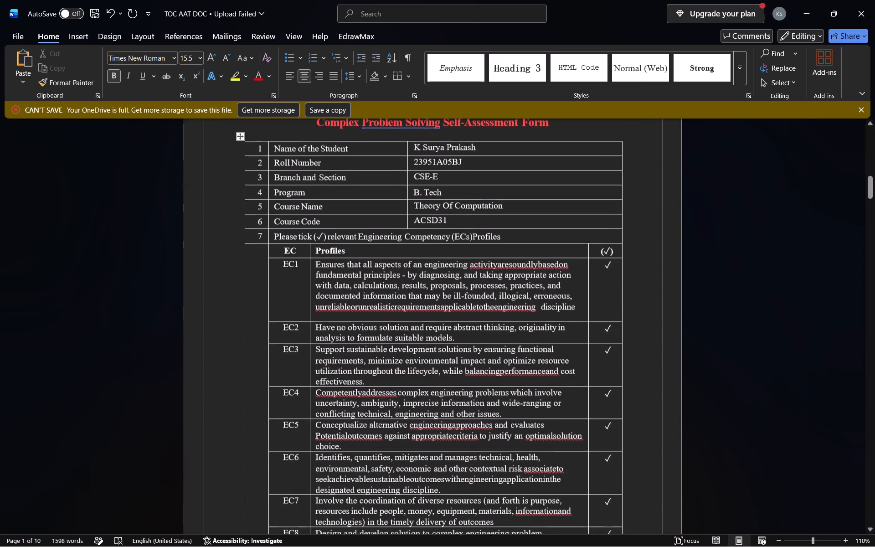
{"action": "left_click_drag", "start_coordinate": [506, 205], "coordinate": [472, 202]}
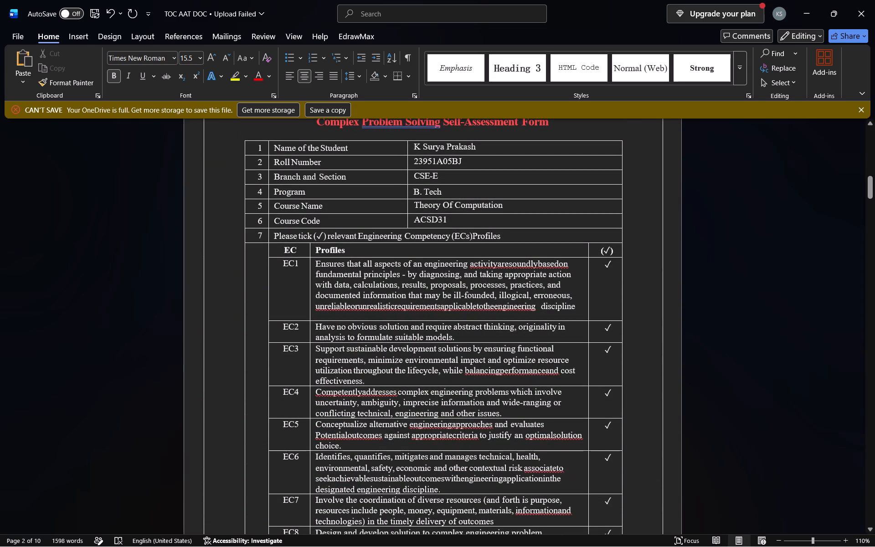
{"action": "left_click_drag", "start_coordinate": [472, 202], "coordinate": [417, 206]}
{"action": "scroll", "coordinate": [417, 206], "scroll_direction": "up", "scroll_amount": 8}
{"action": "scroll", "coordinate": [417, 206], "scroll_direction": "down", "scroll_amount": 1}
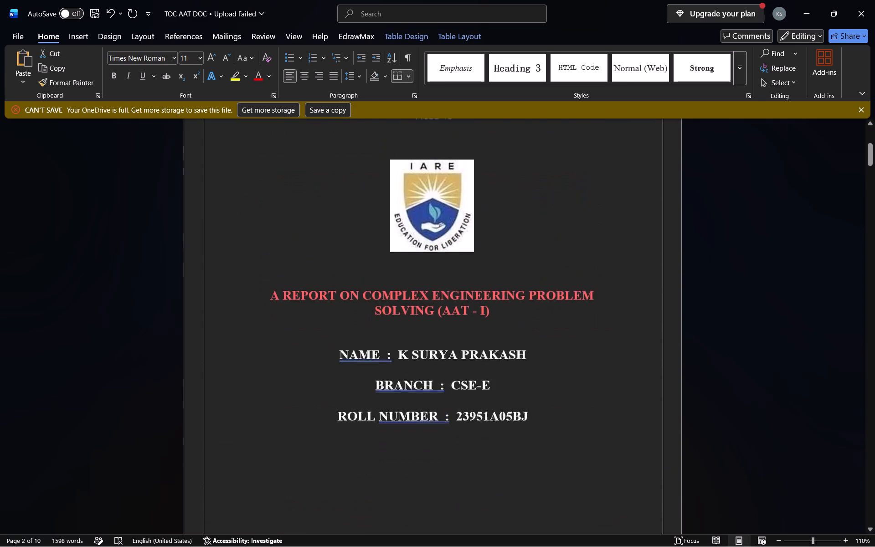
{"action": "scroll", "coordinate": [417, 206], "scroll_direction": "down", "scroll_amount": 5}
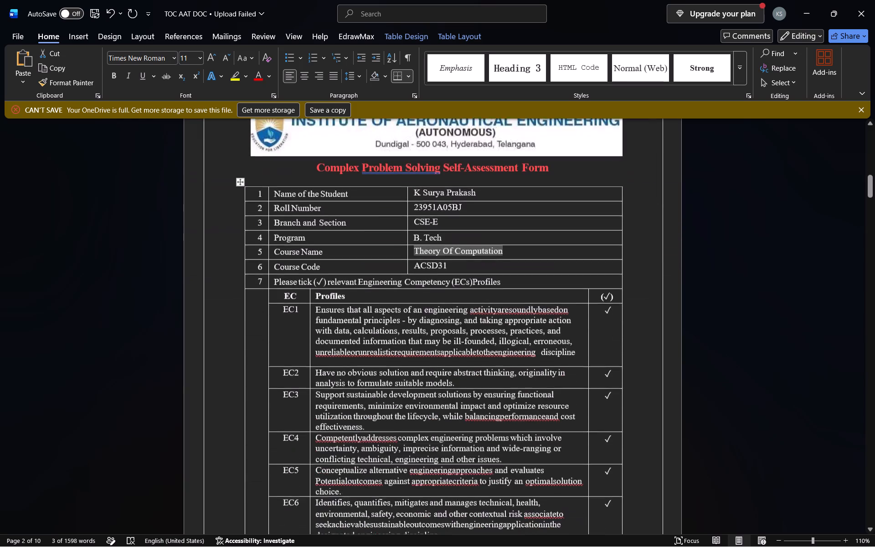
{"action": "key", "text": "shift+c"}
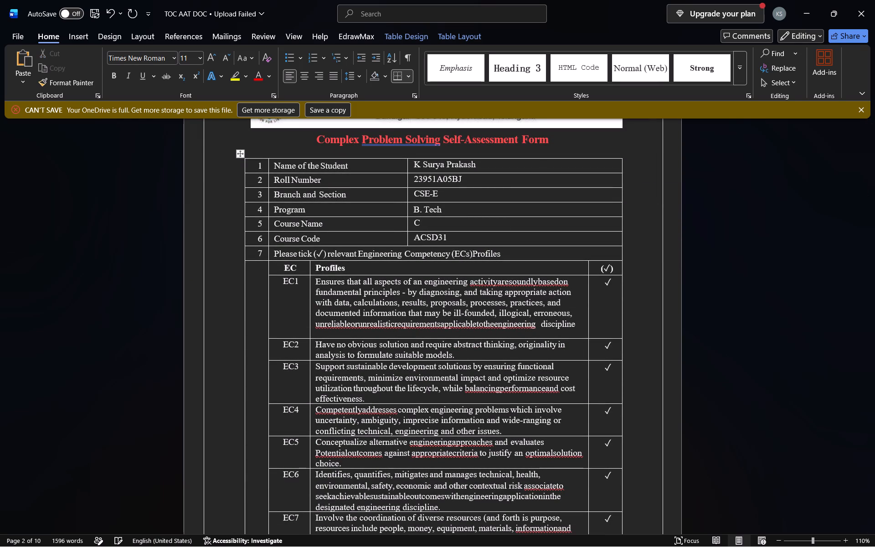
{"action": "type", "text": "ompiler Construction"}
Set the Course Code in the self-assessment form to ACSD46.
{"action": "left_click", "coordinate": [452, 240]}
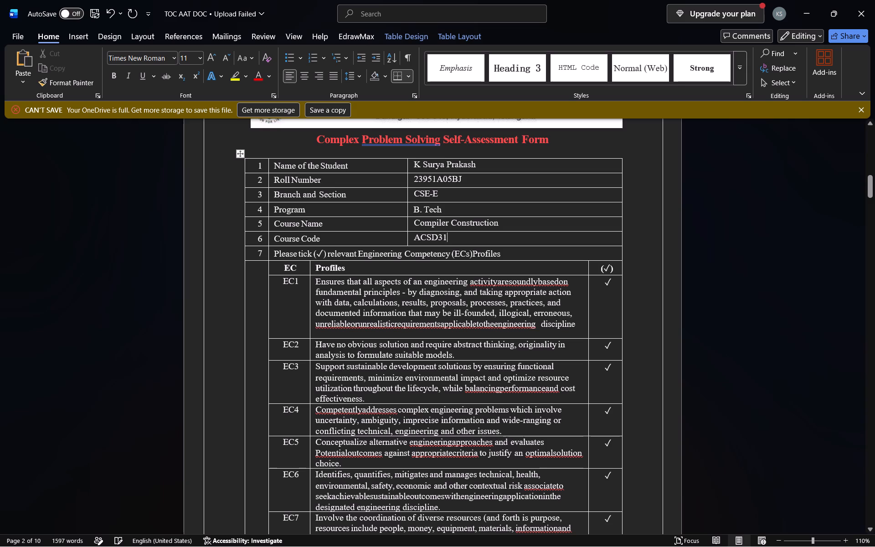
{"action": "key", "text": "BackSpace"}
{"action": "key", "text": "BackSpace"}
{"action": "scroll", "coordinate": [452, 240], "scroll_direction": "up", "scroll_amount": 4}
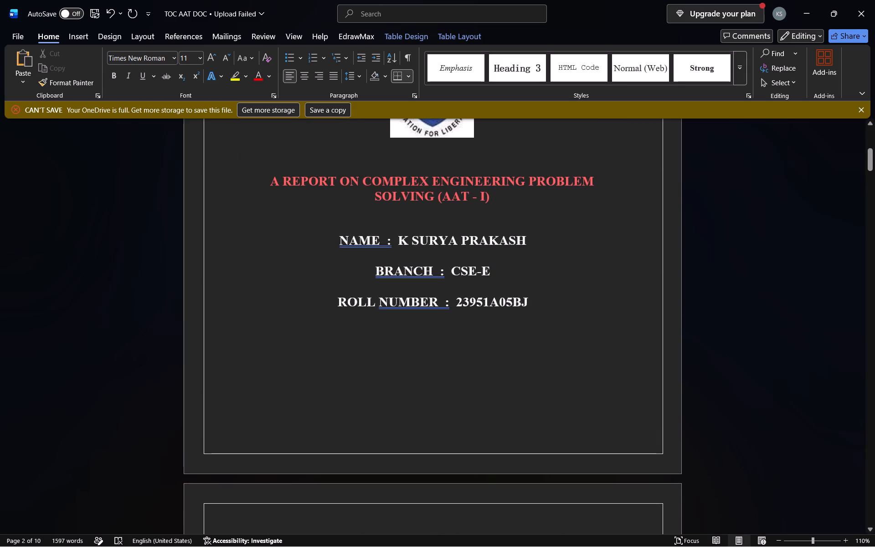
{"action": "scroll", "coordinate": [452, 240], "scroll_direction": "up", "scroll_amount": 1}
{"action": "scroll", "coordinate": [452, 240], "scroll_direction": "down", "scroll_amount": 4}
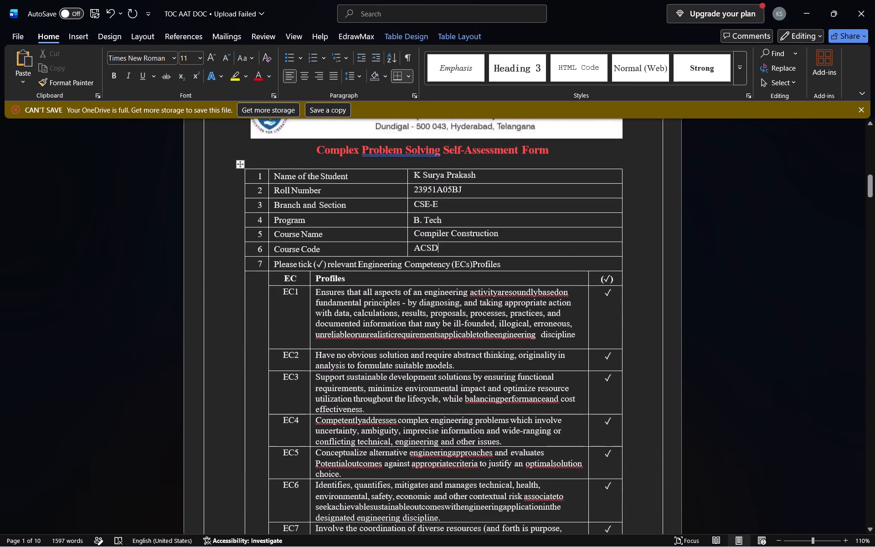
{"action": "type", "text": "46"}
Set the date beside the student signature, below the self-assessment form, to 28-10-2026.
{"action": "scroll", "coordinate": [470, 296], "scroll_direction": "down", "scroll_amount": 1}
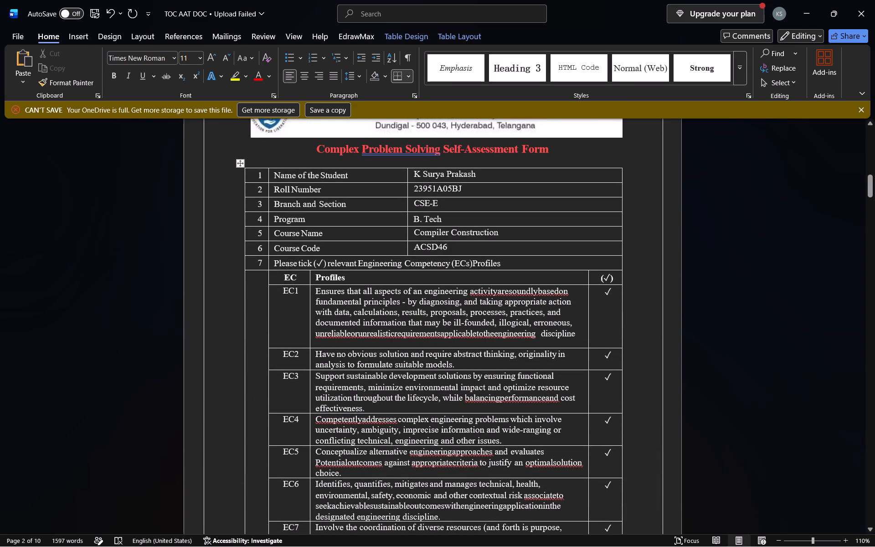
{"action": "scroll", "coordinate": [470, 296], "scroll_direction": "down", "scroll_amount": 2}
{"action": "scroll", "coordinate": [347, 310], "scroll_direction": "down", "scroll_amount": 3}
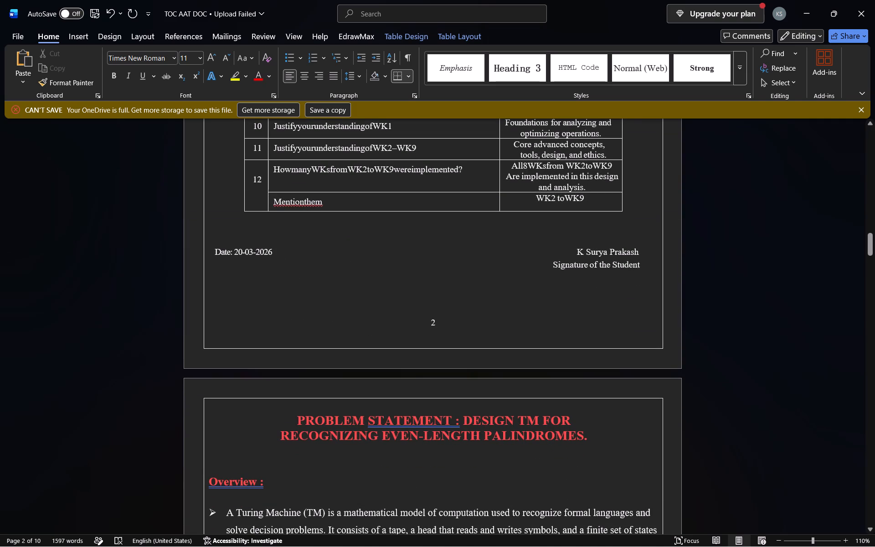
{"action": "left_click", "coordinate": [242, 252]}
{"action": "key", "text": "BackSpace"}
{"action": "key", "text": "8"}
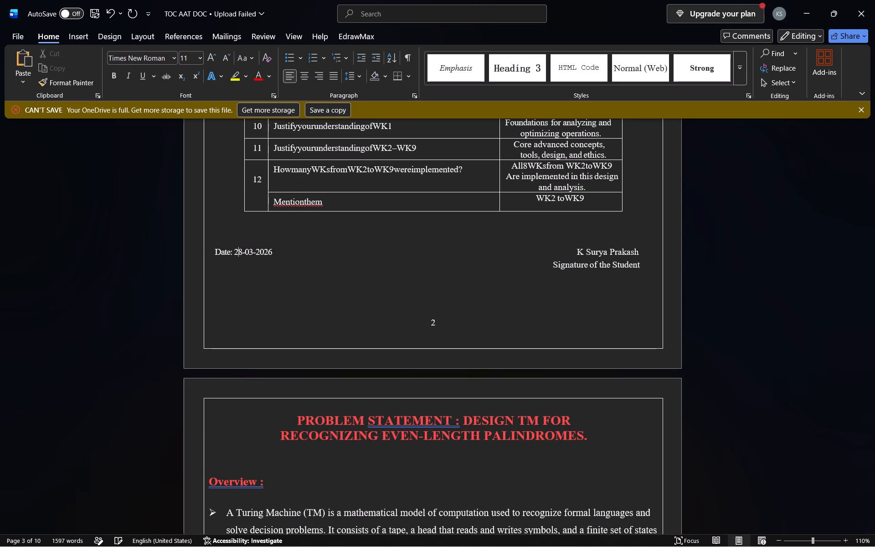
{"action": "key", "text": "Right"}
{"action": "key", "text": "Right"}
{"action": "key", "text": "Right"}
{"action": "key", "text": "BackSpace"}
{"action": "key", "text": "BackSpace"}
{"action": "type", "text": "10"}
Switch to the portal in Edge and copy the full AITD19 complex engineering problem about the smart machining system.
{"action": "scroll", "coordinate": [303, 270], "scroll_direction": "down", "scroll_amount": 1}
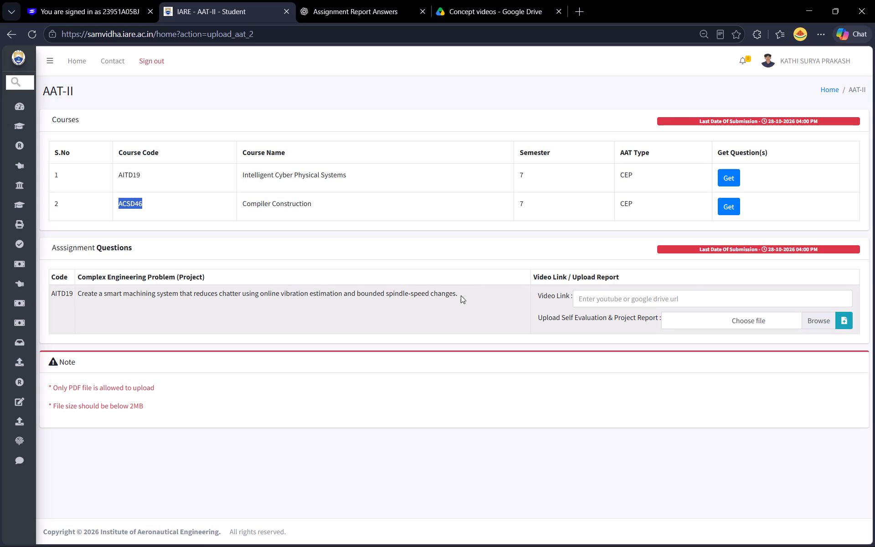
{"action": "left_click_drag", "start_coordinate": [461, 295], "coordinate": [81, 299]}
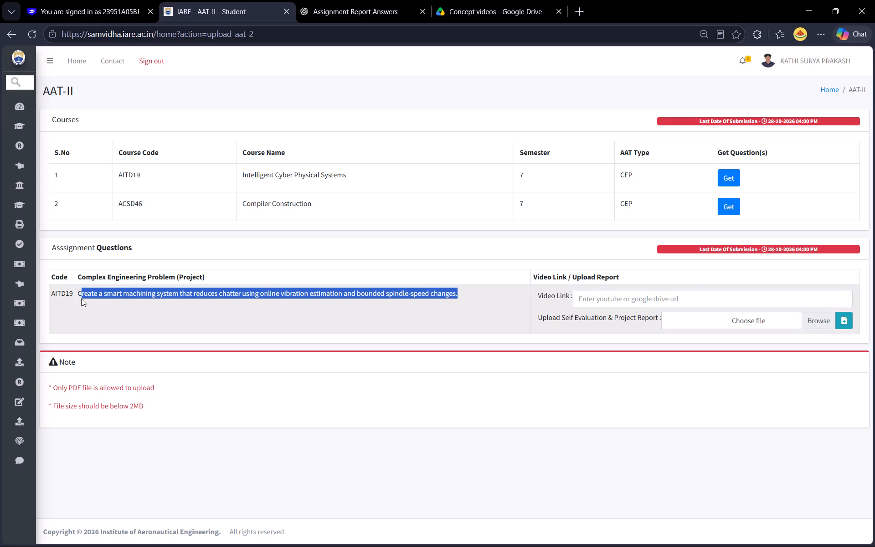
{"action": "left_click_drag", "start_coordinate": [81, 299], "coordinate": [77, 299]}
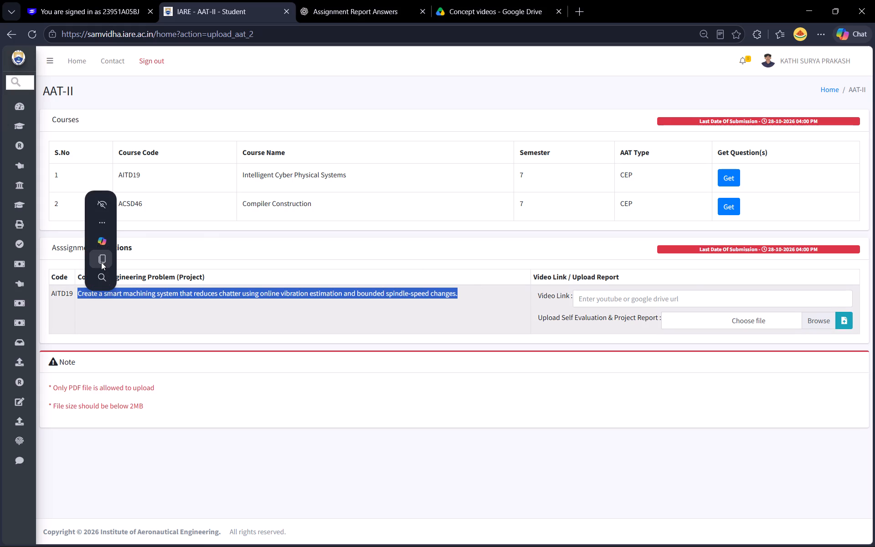
{"action": "left_click", "coordinate": [101, 262]}
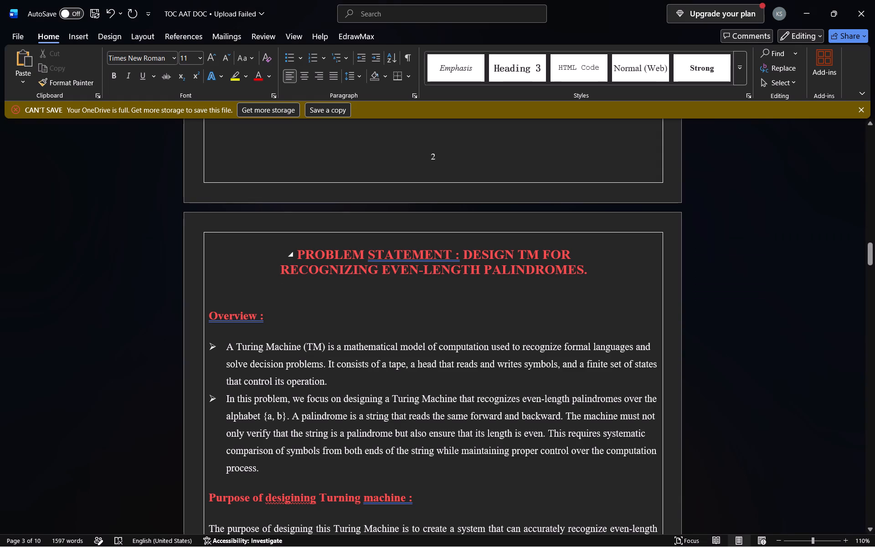
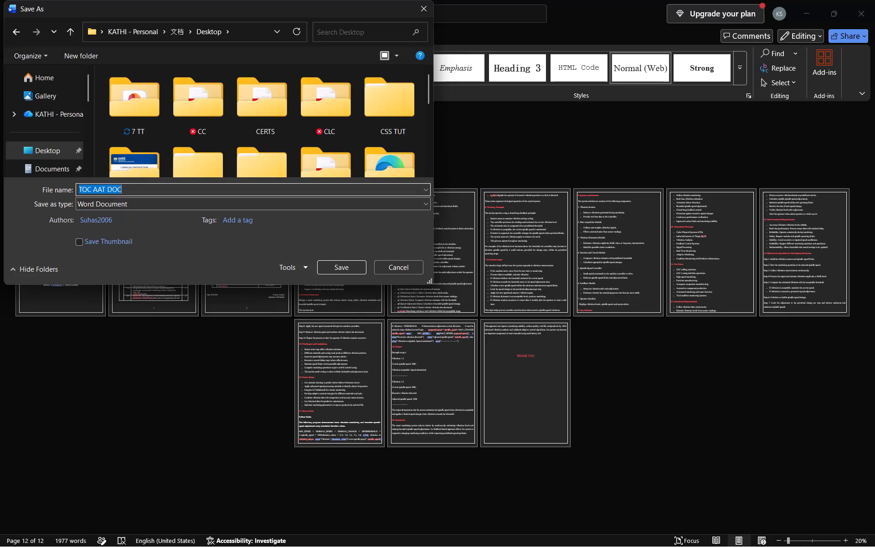
Save the report as a PDF named CONC AAT 1.
{"action": "key", "text": "shift+c"}
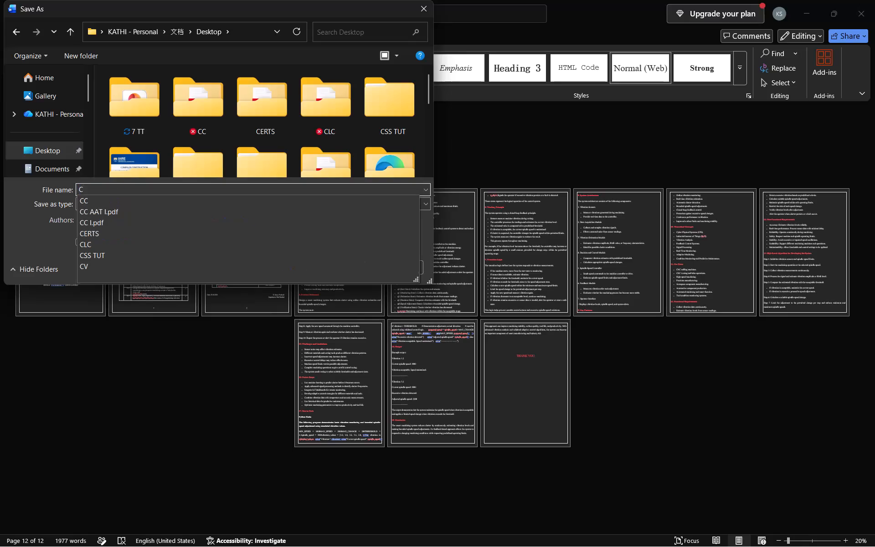
Save the report to the Desktop as a PDF named CONC AAT 1 and glance over the published file.
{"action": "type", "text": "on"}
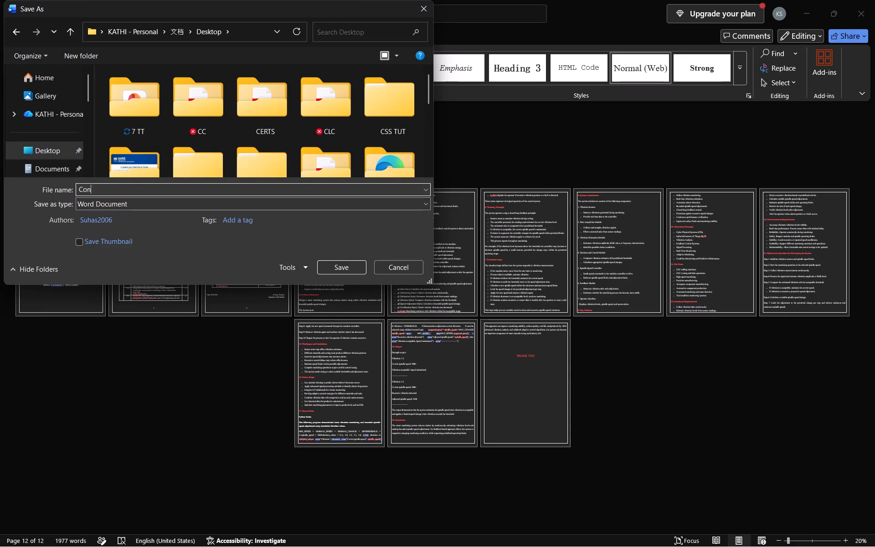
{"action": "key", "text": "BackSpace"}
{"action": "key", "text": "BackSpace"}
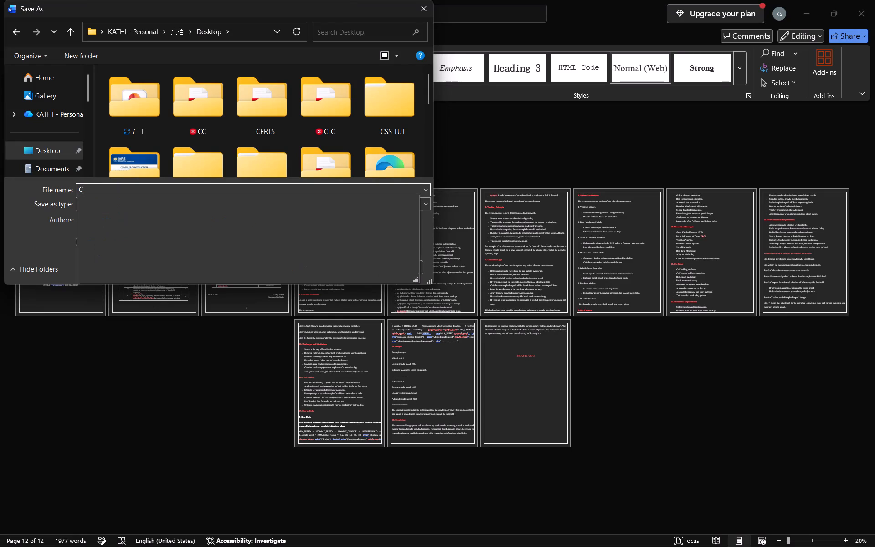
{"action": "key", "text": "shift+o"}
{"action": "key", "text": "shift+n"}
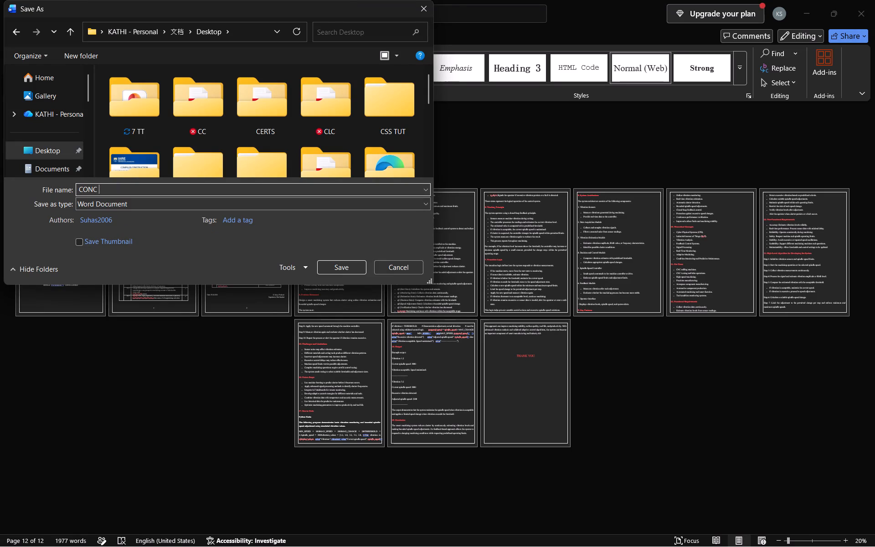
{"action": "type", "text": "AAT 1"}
{"action": "left_click", "coordinate": [135, 199]}
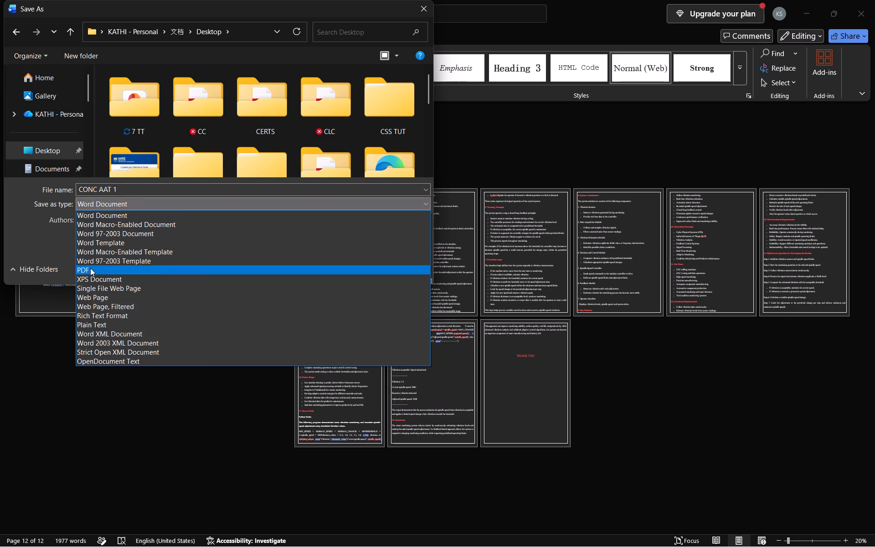
{"action": "left_click", "coordinate": [90, 268]}
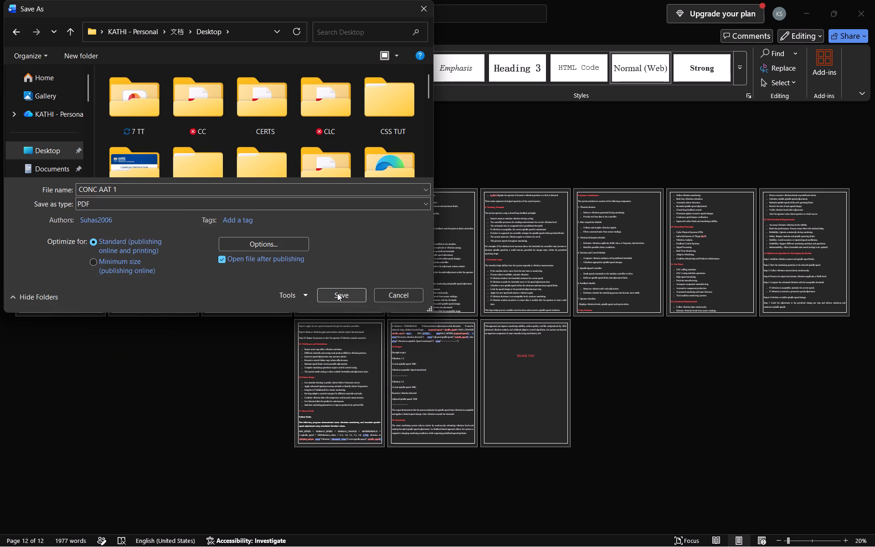
{"action": "left_click", "coordinate": [337, 293]}
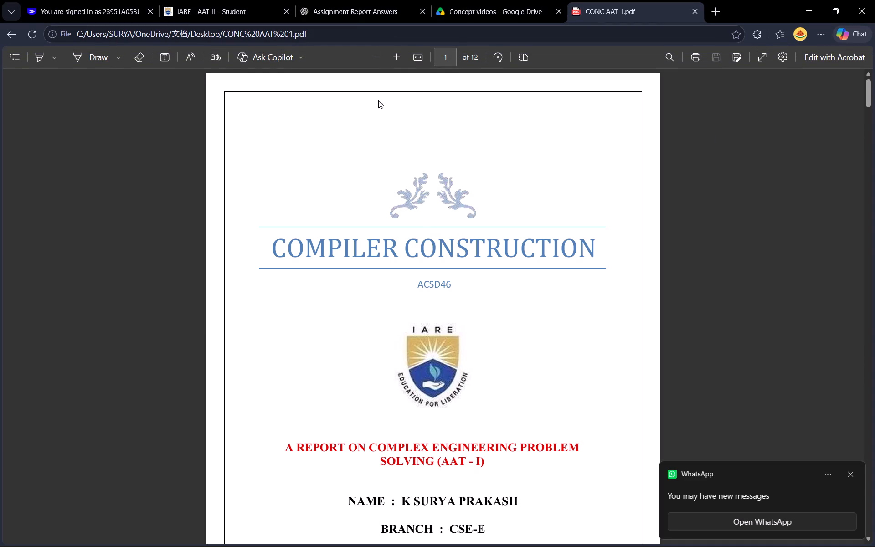
{"action": "scroll", "coordinate": [431, 277], "scroll_direction": "down", "scroll_amount": 3}
{"action": "scroll", "coordinate": [431, 277], "scroll_direction": "up", "scroll_amount": 3}
Return to the AAT-II portal page and open the file selection for the AITD19 self evaluation and project report upload.
{"action": "left_click", "coordinate": [307, 0]}
{"action": "left_click", "coordinate": [224, 0]}
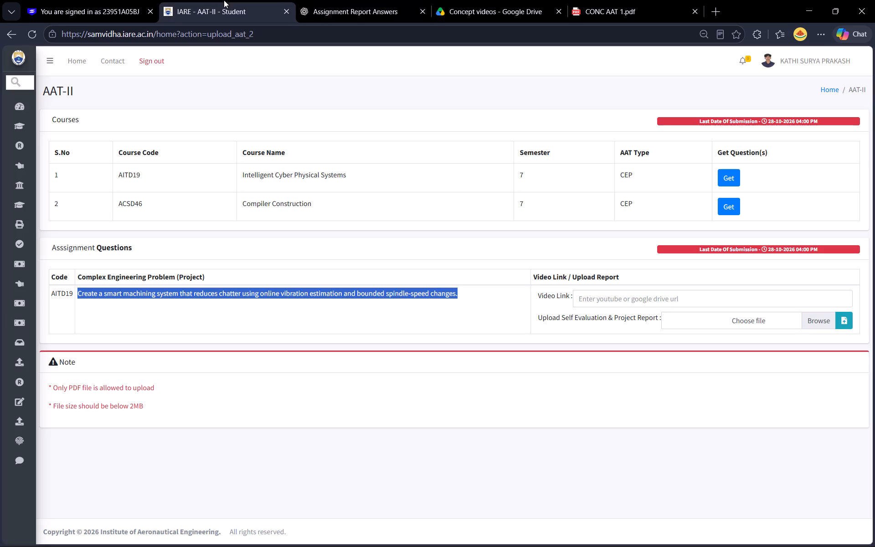
{"action": "left_click", "coordinate": [829, 320]}
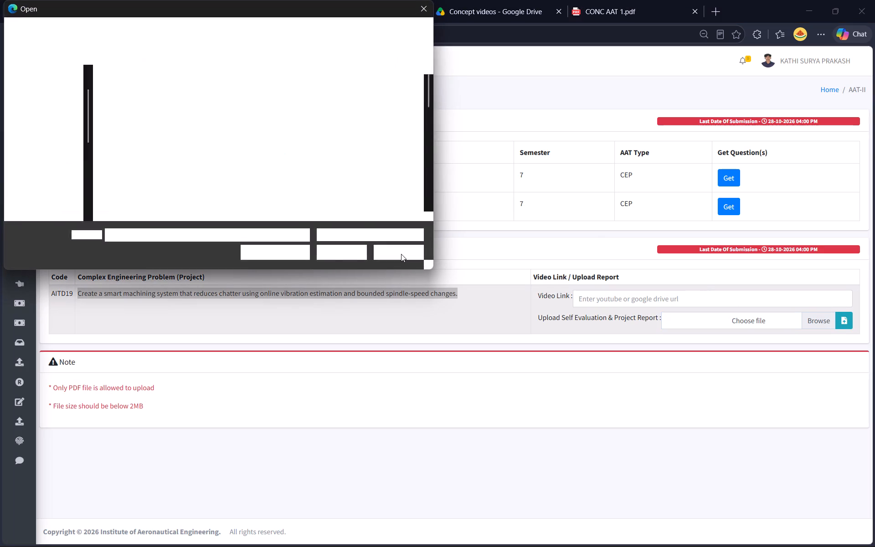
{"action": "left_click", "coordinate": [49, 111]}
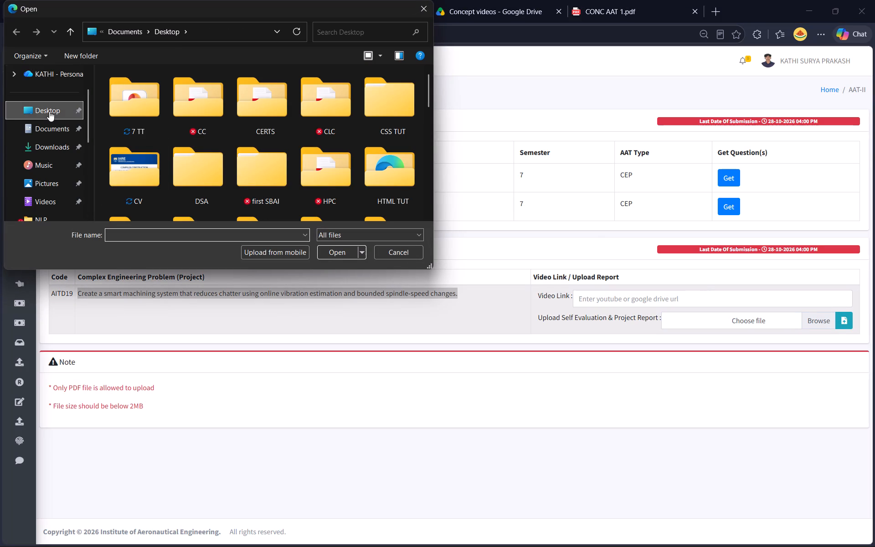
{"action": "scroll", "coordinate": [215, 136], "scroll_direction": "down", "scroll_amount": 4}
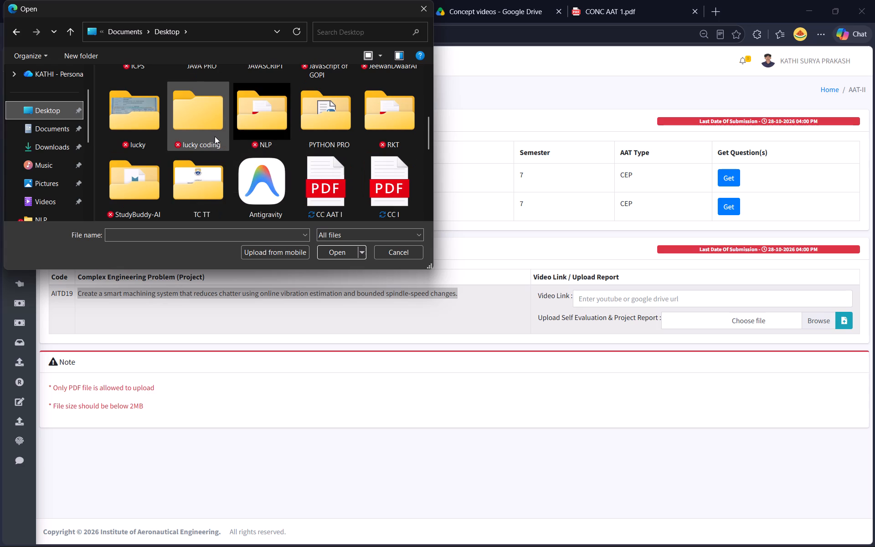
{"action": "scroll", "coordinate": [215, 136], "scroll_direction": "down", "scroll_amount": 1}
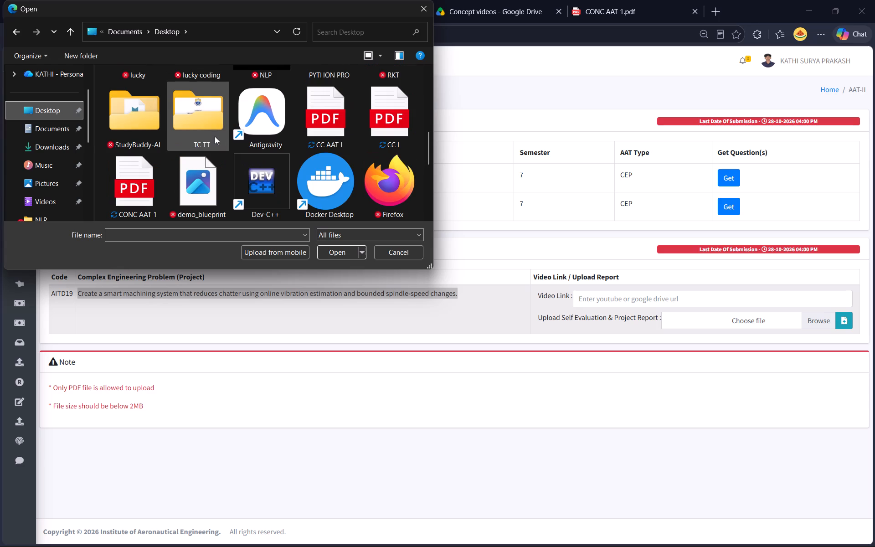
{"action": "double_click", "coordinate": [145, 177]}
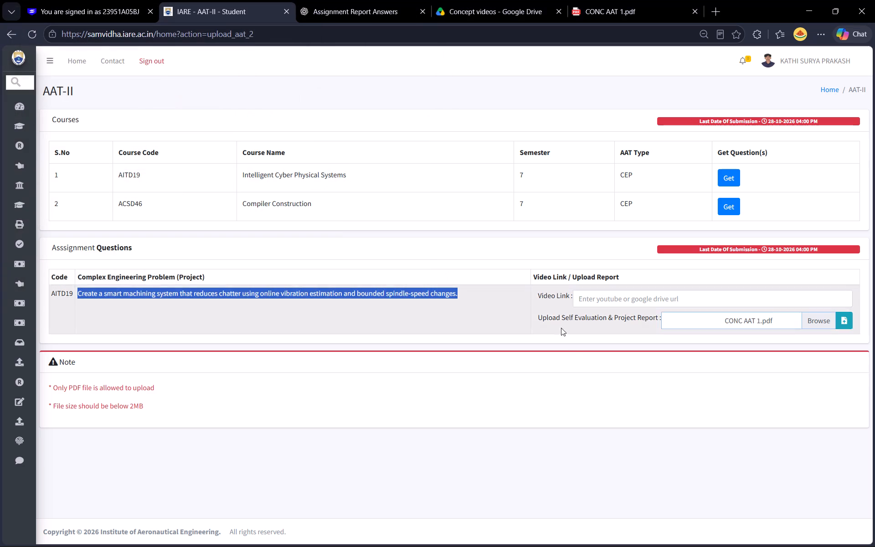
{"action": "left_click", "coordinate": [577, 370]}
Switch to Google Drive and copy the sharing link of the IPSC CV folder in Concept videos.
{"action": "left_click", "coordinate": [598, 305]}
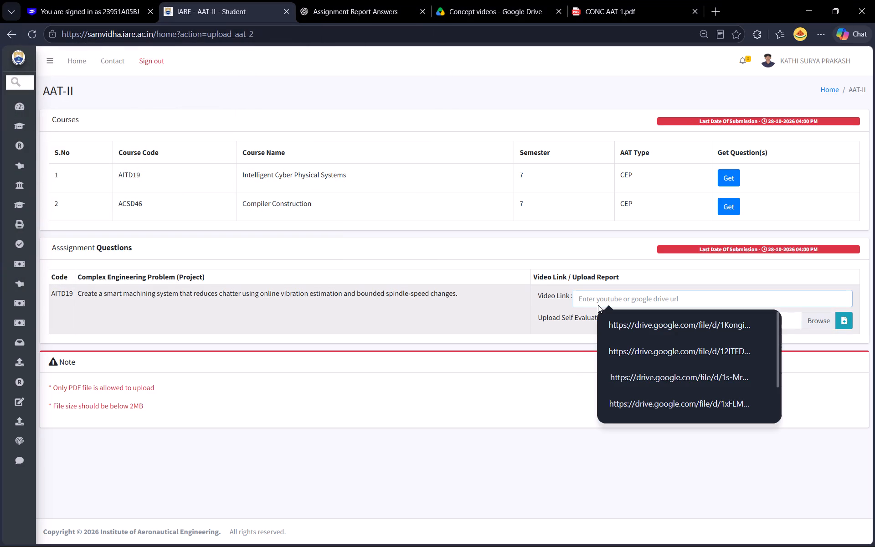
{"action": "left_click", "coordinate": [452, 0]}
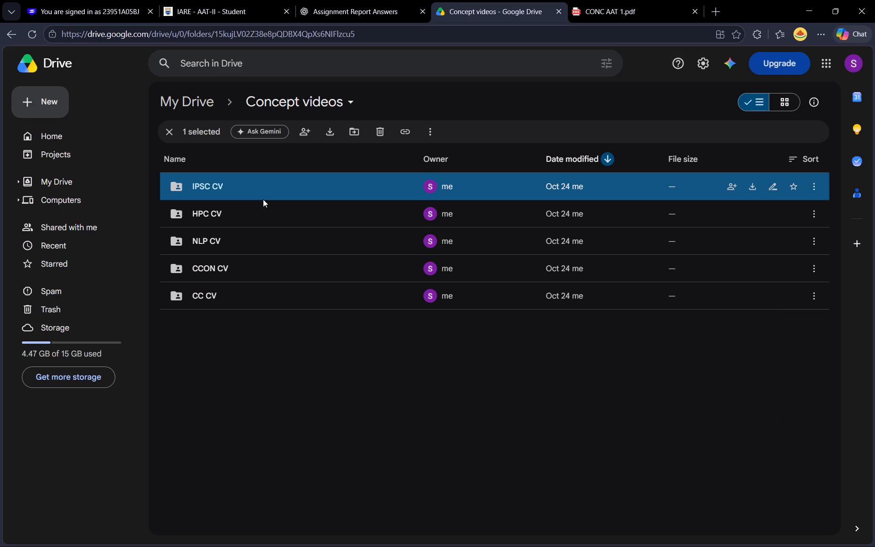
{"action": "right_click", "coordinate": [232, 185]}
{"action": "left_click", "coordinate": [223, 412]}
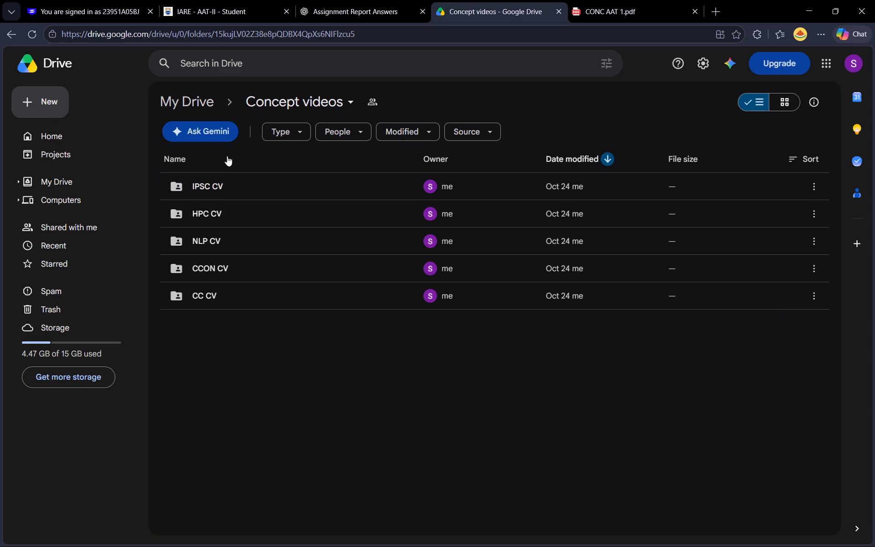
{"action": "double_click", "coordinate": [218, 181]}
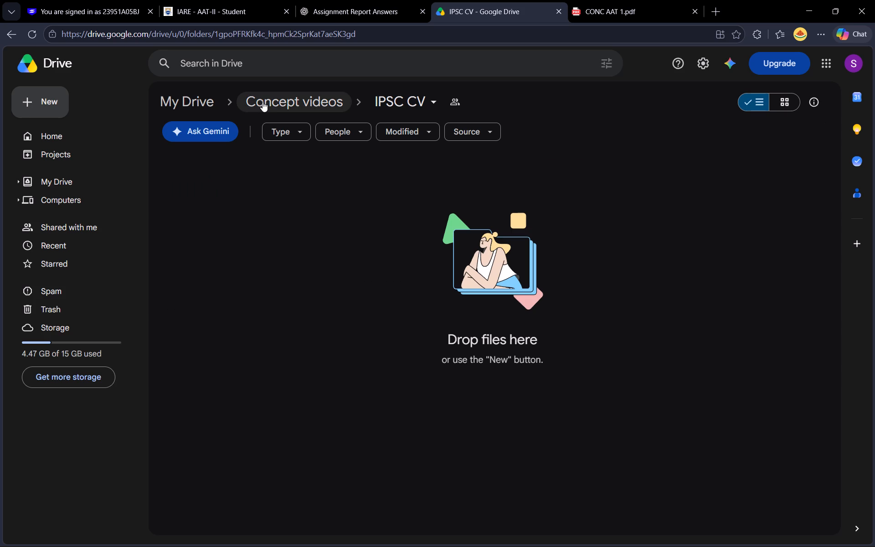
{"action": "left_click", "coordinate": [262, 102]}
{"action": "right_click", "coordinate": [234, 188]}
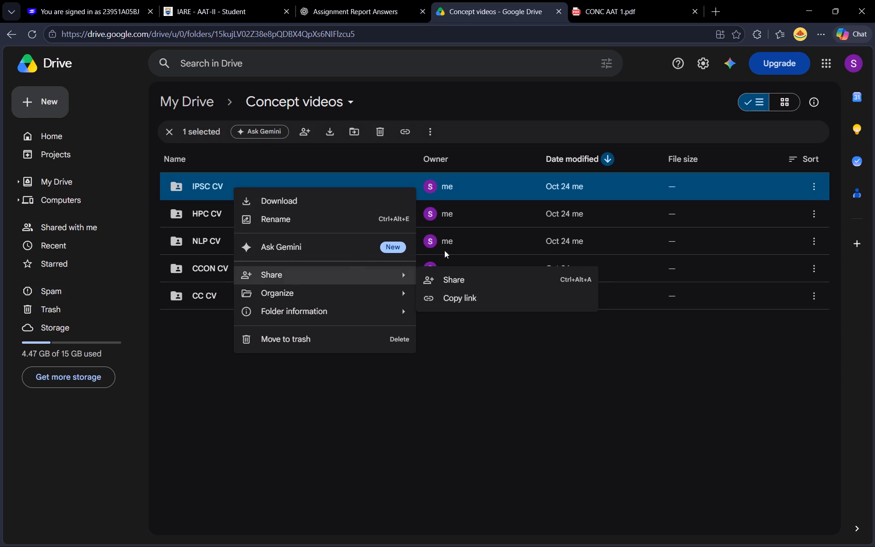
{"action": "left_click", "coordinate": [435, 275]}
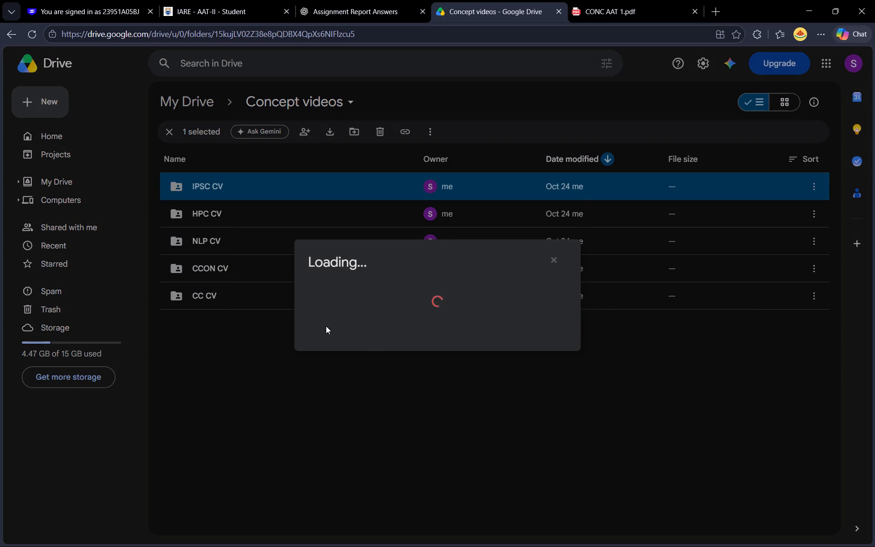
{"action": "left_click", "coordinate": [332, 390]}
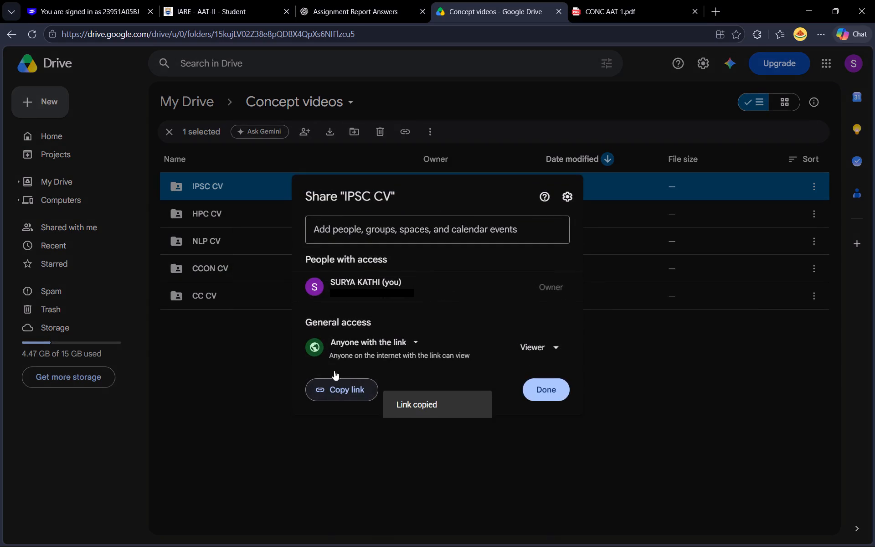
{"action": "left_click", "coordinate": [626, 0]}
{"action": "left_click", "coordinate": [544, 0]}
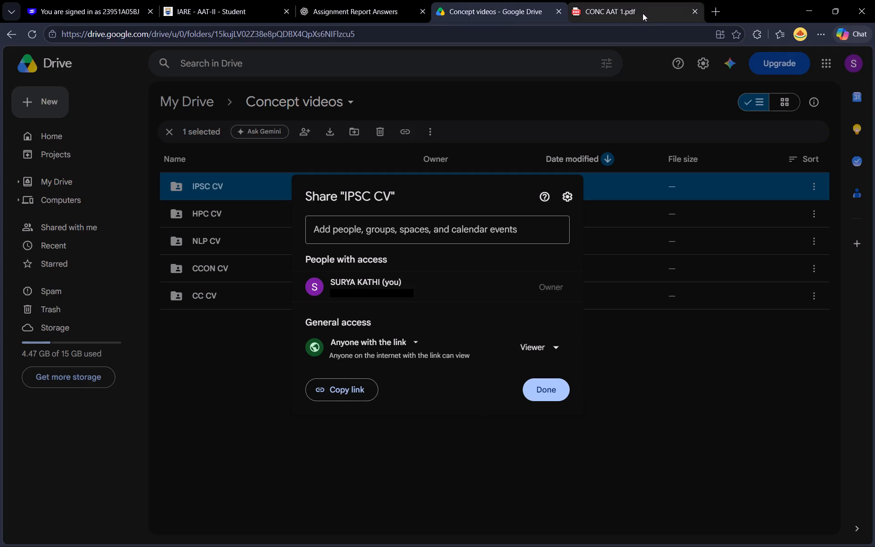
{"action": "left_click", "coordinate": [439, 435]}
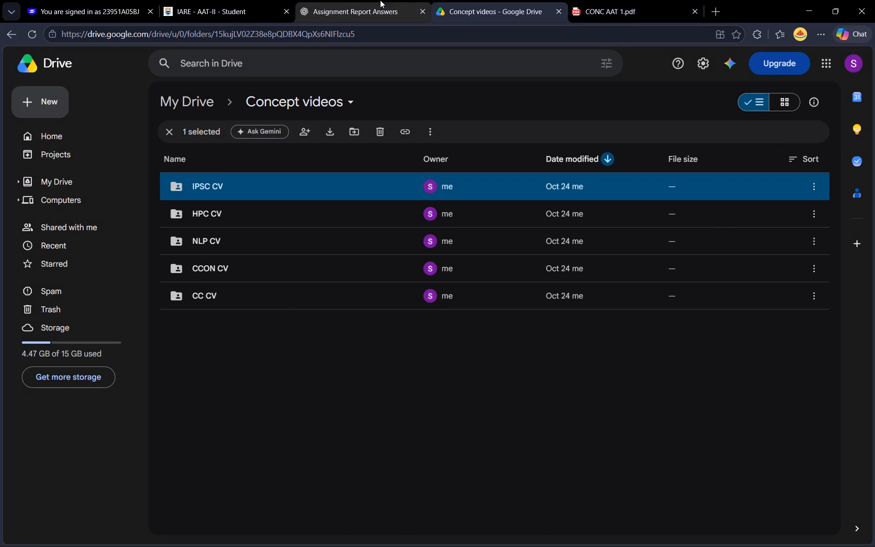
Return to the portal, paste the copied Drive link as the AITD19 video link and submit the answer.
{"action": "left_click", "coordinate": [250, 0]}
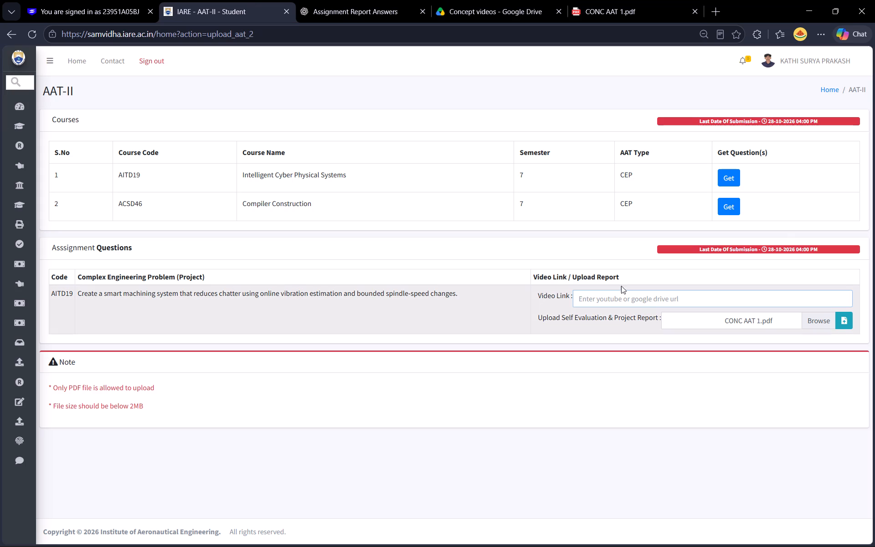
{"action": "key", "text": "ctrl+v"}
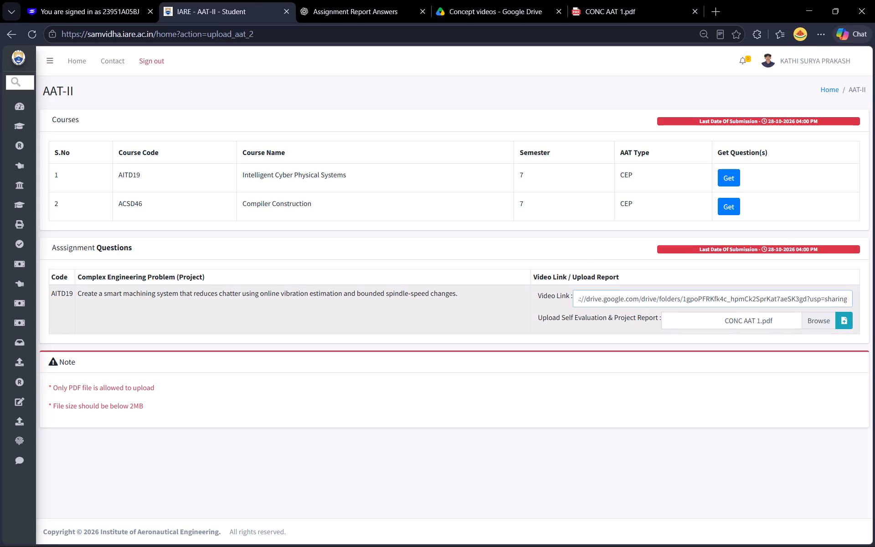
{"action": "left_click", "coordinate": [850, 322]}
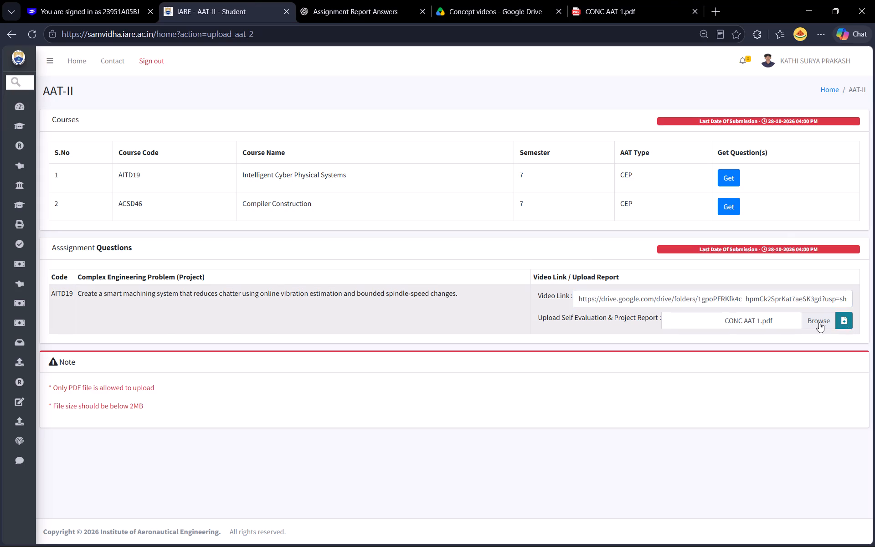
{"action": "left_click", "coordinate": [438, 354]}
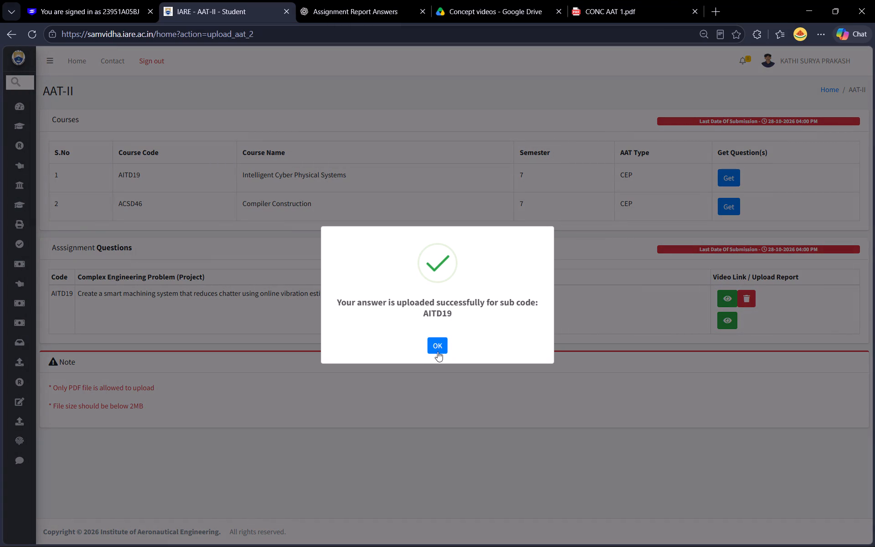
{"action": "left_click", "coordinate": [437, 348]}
Retrieve the Compiler Construction (ACSD46) question and examine the cover page of its submitted project report.
{"action": "left_click", "coordinate": [713, 183]}
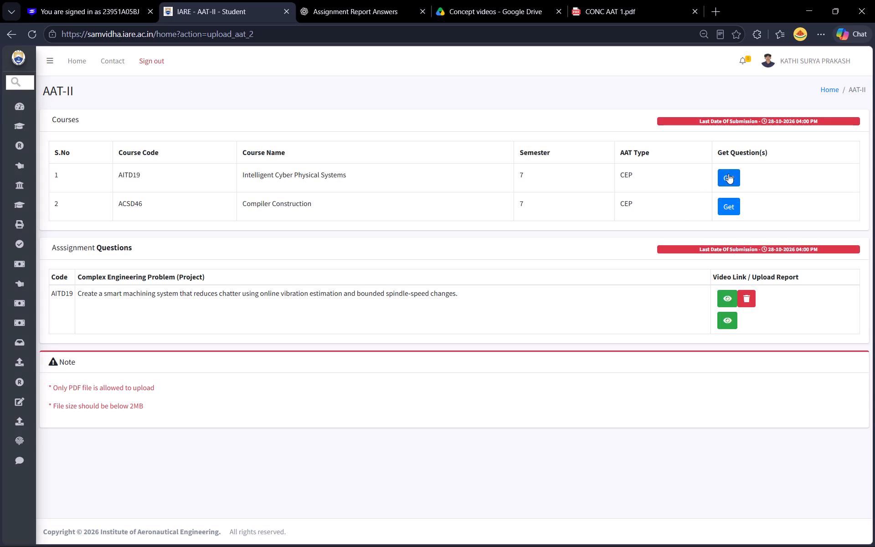
{"action": "left_click", "coordinate": [728, 174]}
{"action": "left_click", "coordinate": [442, 343]}
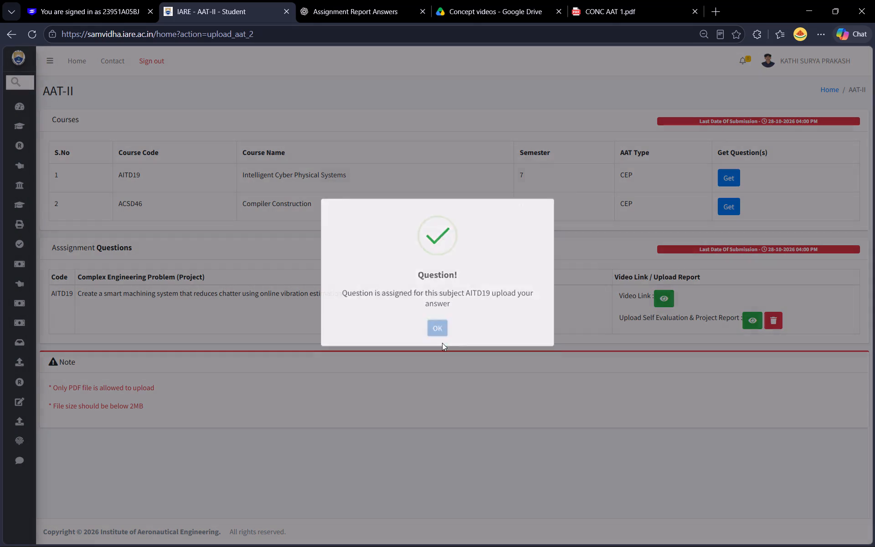
{"action": "left_click", "coordinate": [730, 211]}
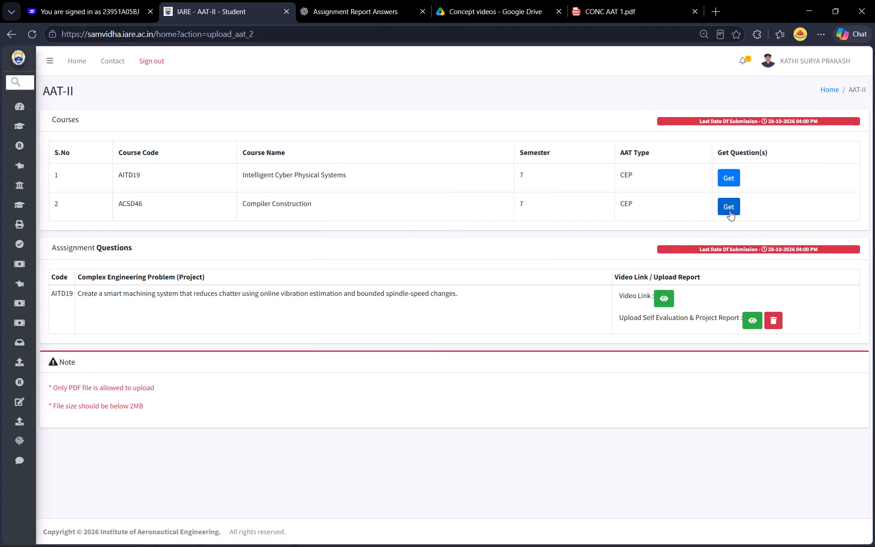
{"action": "left_click", "coordinate": [445, 354]}
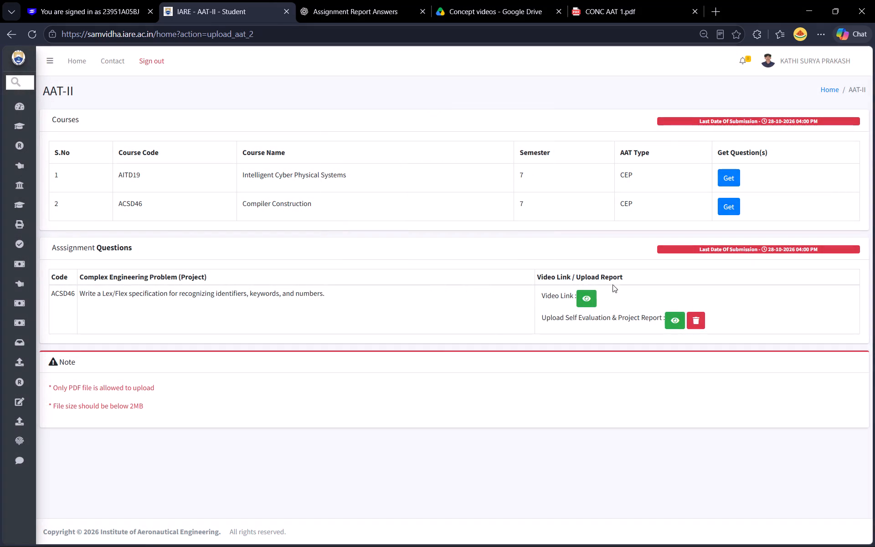
{"action": "left_click", "coordinate": [674, 318]}
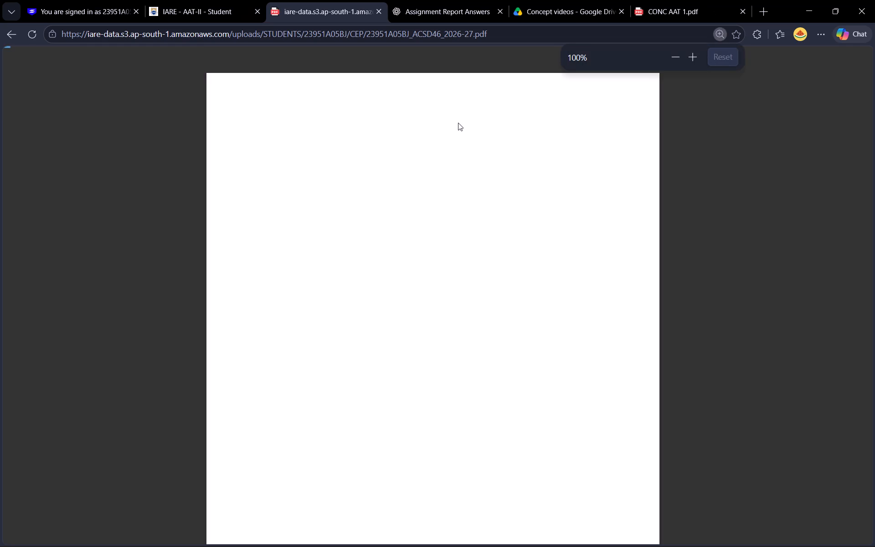
{"action": "scroll", "coordinate": [430, 96], "scroll_direction": "up", "scroll_amount": 8}
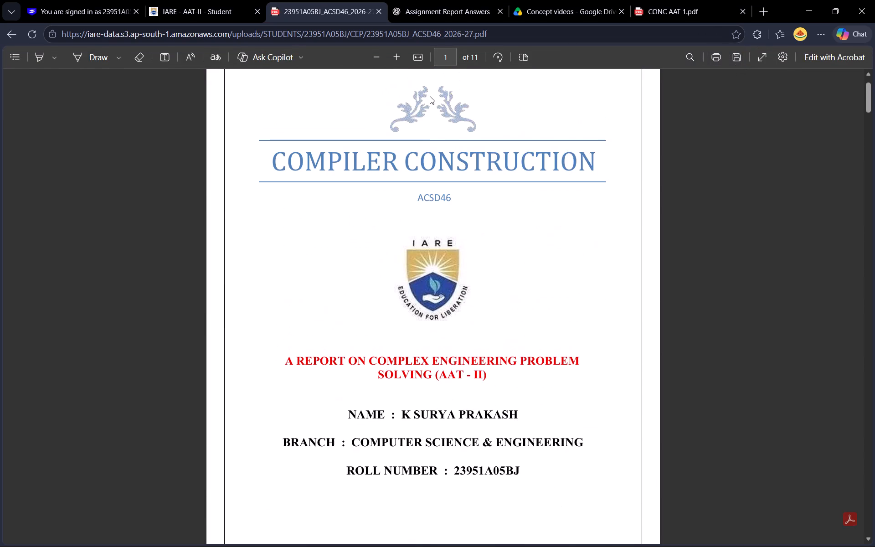
{"action": "left_click", "coordinate": [376, 11]}
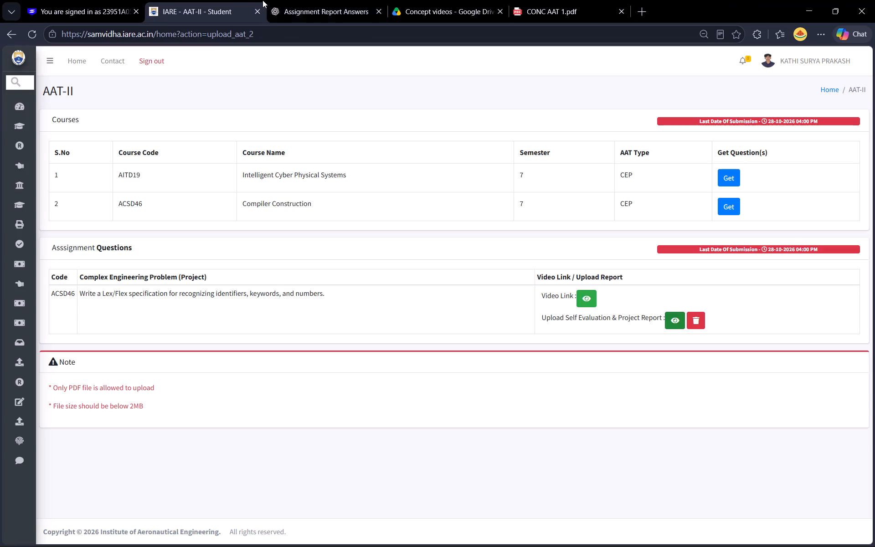
Retrieve the AITD19 question and examine the cover page of its submitted project report.
{"action": "left_click", "coordinate": [723, 177]}
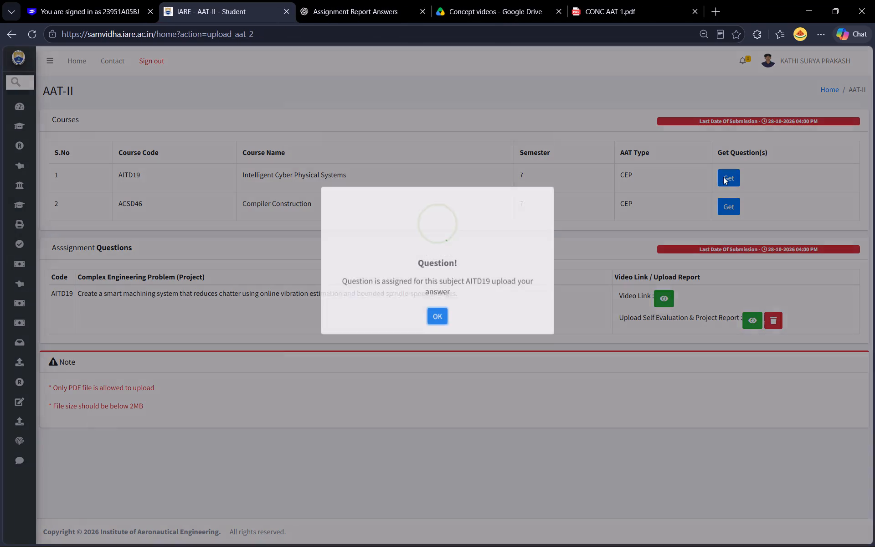
{"action": "left_click", "coordinate": [439, 340]}
{"action": "left_click", "coordinate": [439, 341]}
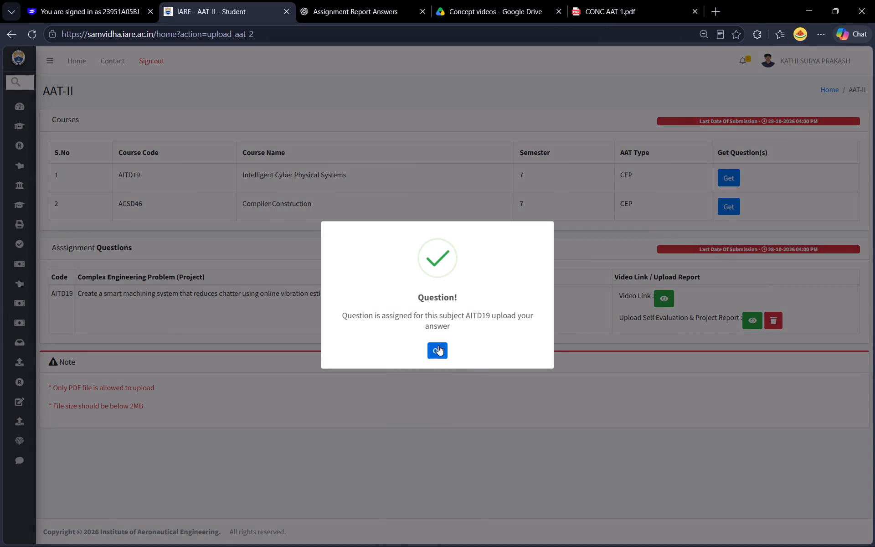
{"action": "left_click", "coordinate": [438, 346]}
{"action": "left_click", "coordinate": [759, 320]}
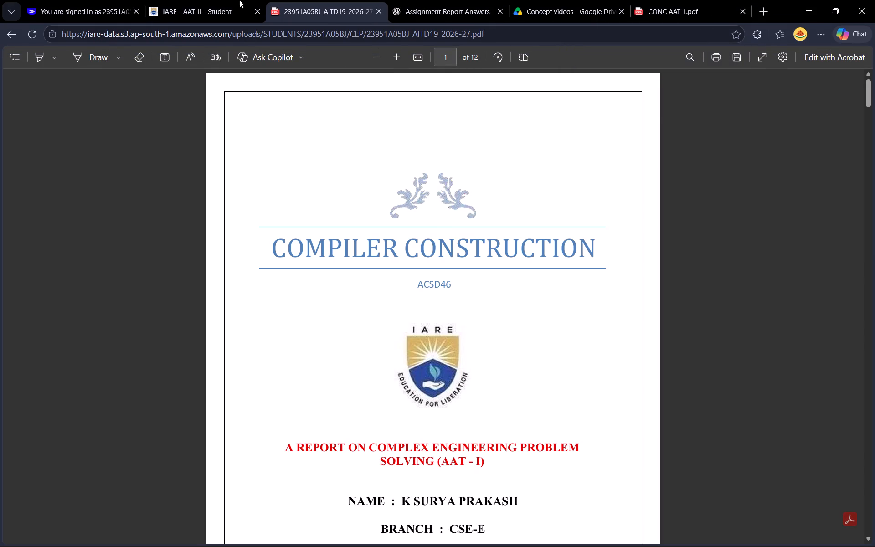
Return to the AAT-II portal page and retrieve the ACSD46 question and submission again.
{"action": "left_click", "coordinate": [223, 0]}
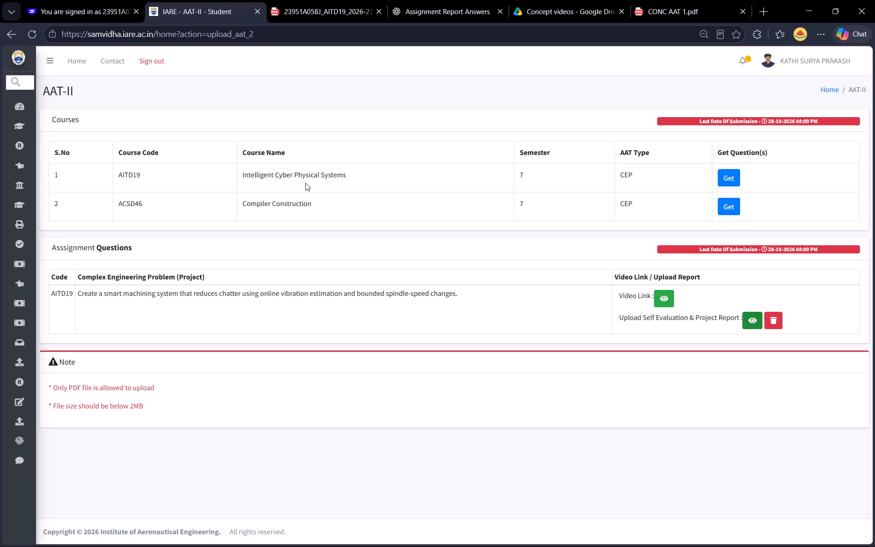
{"action": "left_click", "coordinate": [723, 208]}
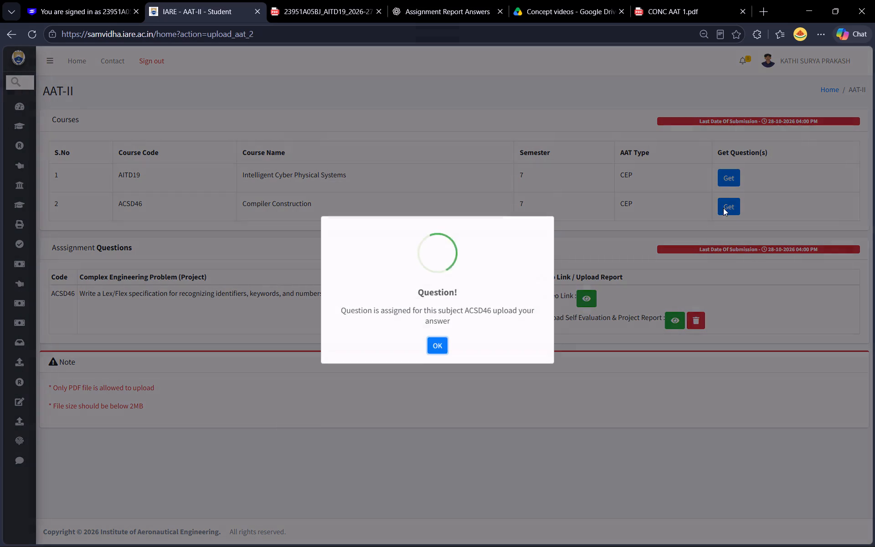
{"action": "left_click", "coordinate": [439, 352]}
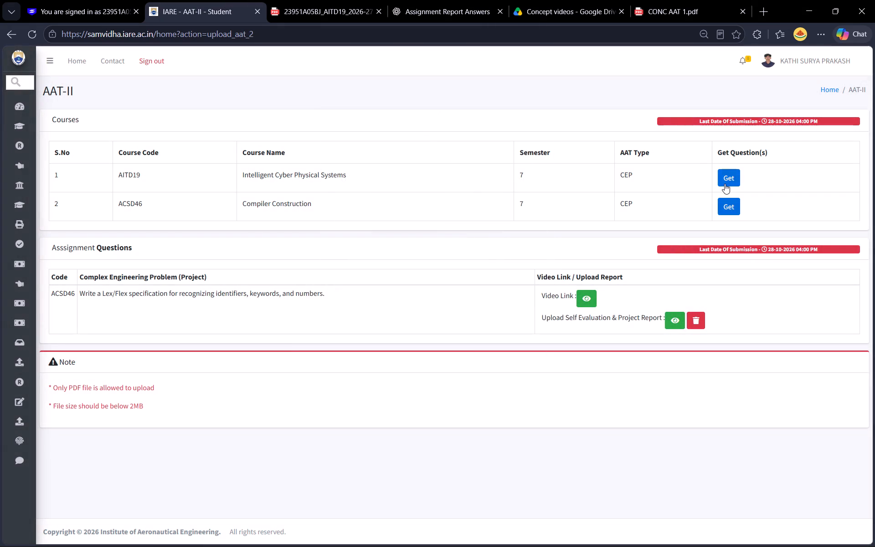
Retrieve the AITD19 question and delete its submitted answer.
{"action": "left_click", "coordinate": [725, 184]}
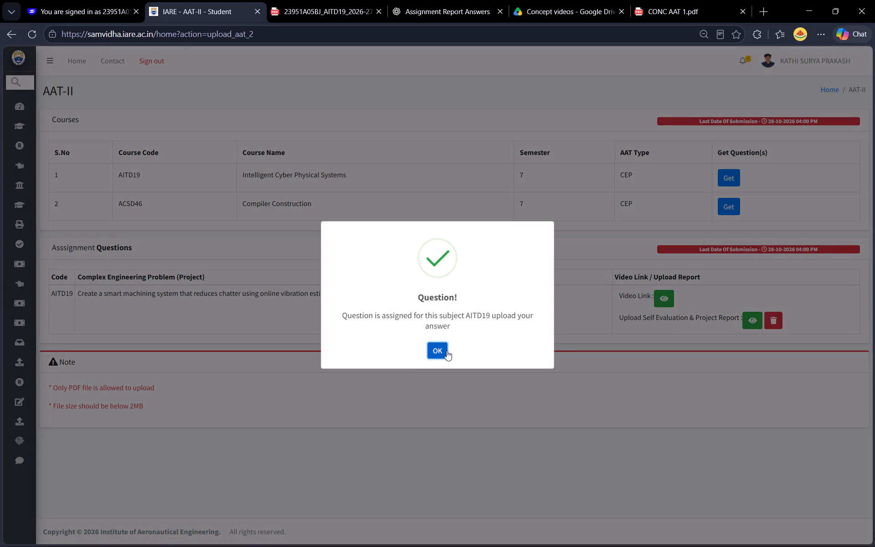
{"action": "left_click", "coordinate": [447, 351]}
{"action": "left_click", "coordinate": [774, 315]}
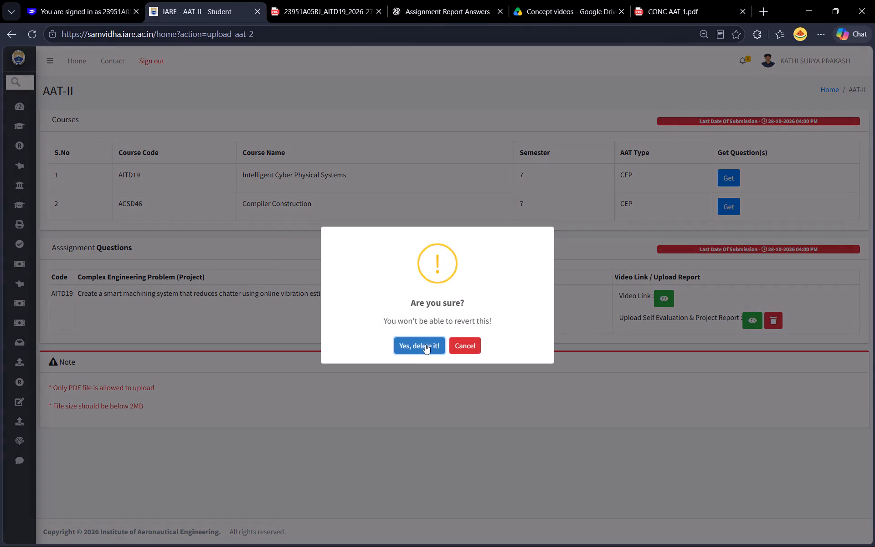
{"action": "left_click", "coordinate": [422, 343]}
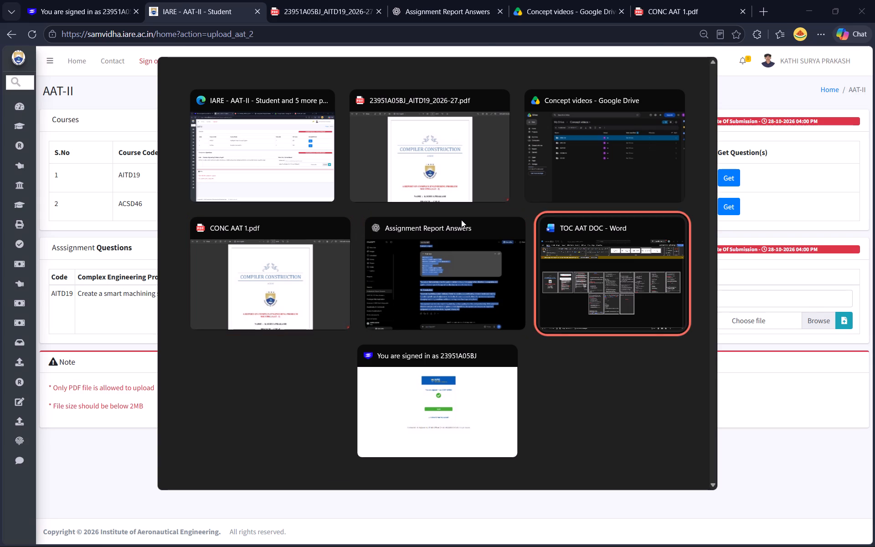
In the Word report, add the AITD19 course name "Intelligent Cyber Physical Systems", copied from the portal, to the end of the cover title.
{"action": "scroll", "coordinate": [79, 284], "scroll_direction": "up", "scroll_amount": 7, "text": "ctrl"}
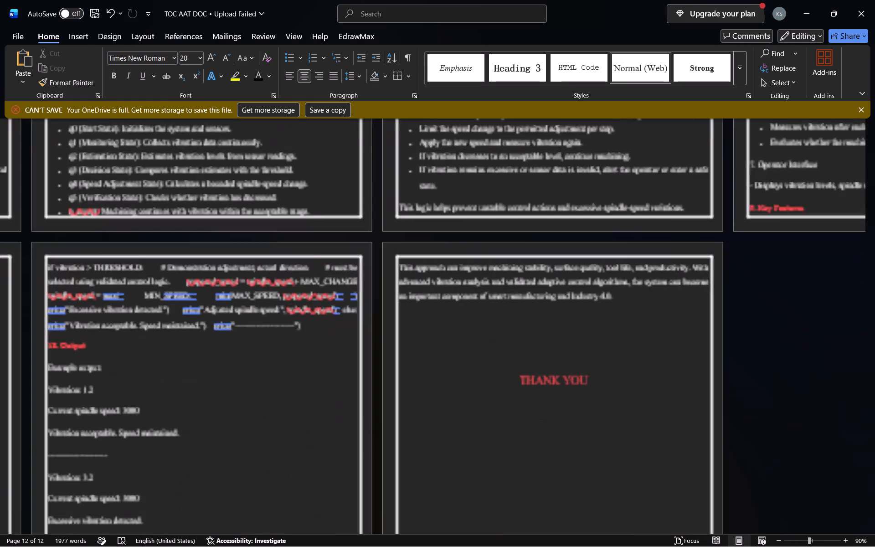
{"action": "scroll", "coordinate": [79, 284], "scroll_direction": "right", "scroll_amount": 3}
{"action": "scroll", "coordinate": [79, 284], "scroll_direction": "up", "scroll_amount": 4}
{"action": "scroll", "coordinate": [79, 284], "scroll_direction": "up", "scroll_amount": 20}
{"action": "scroll", "coordinate": [79, 284], "scroll_direction": "up", "scroll_amount": 3}
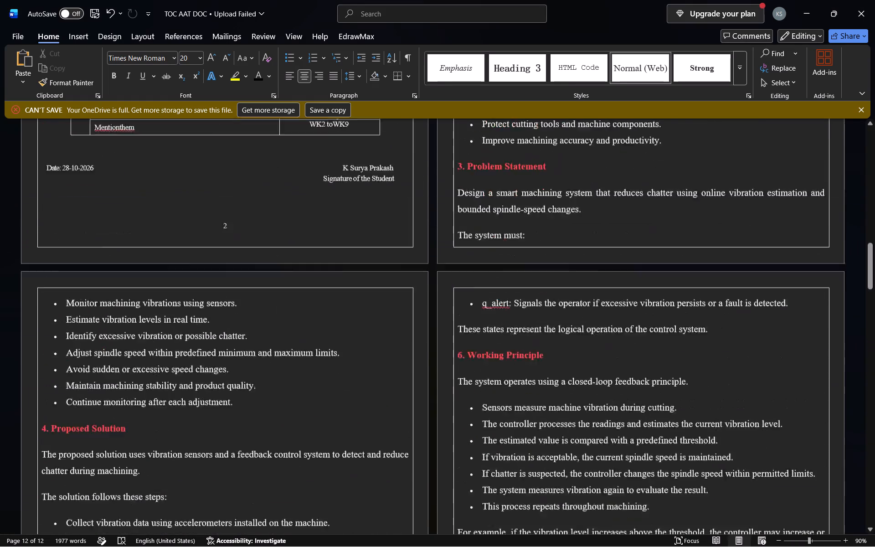
{"action": "scroll", "coordinate": [79, 284], "scroll_direction": "up", "scroll_amount": 14}
{"action": "left_click", "coordinate": [373, 288]}
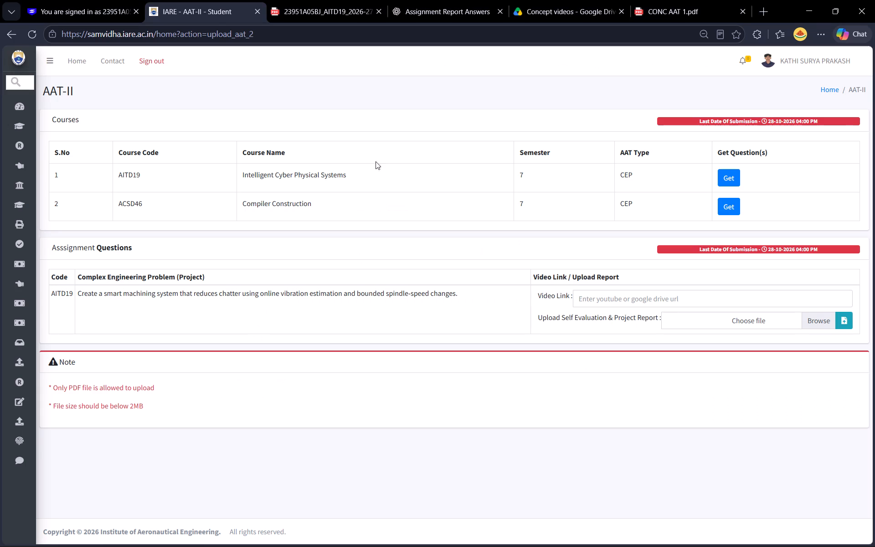
{"action": "left_click_drag", "start_coordinate": [347, 179], "coordinate": [242, 176]}
{"action": "left_click", "coordinate": [269, 129]}
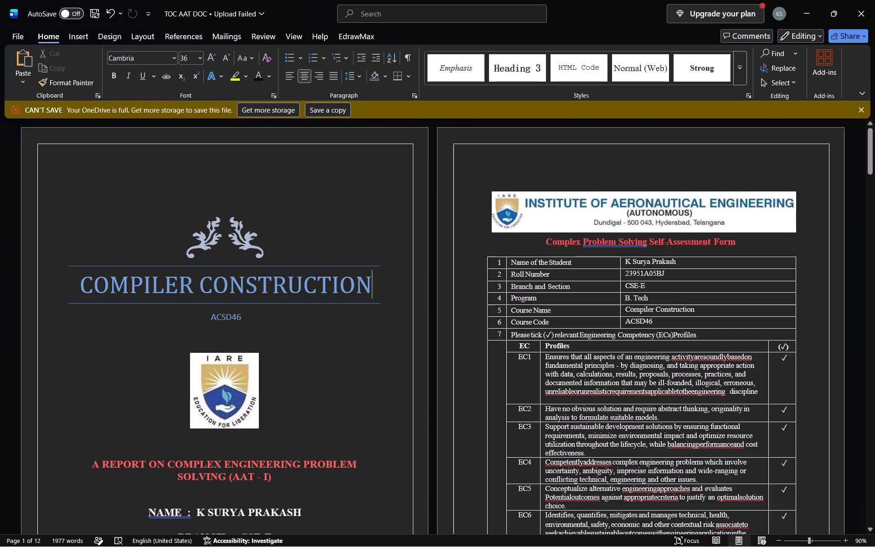
{"action": "key", "text": "BackSpace"}
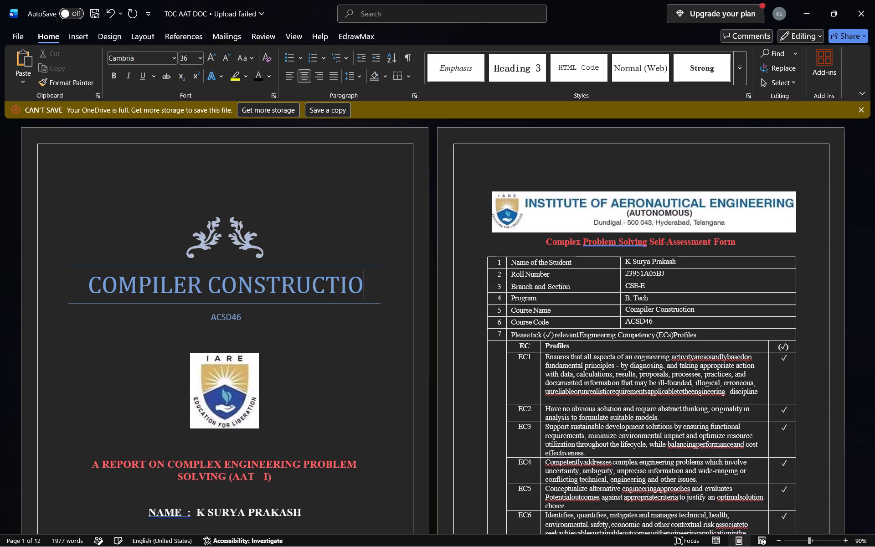
{"action": "key", "text": "ctrl+v"}
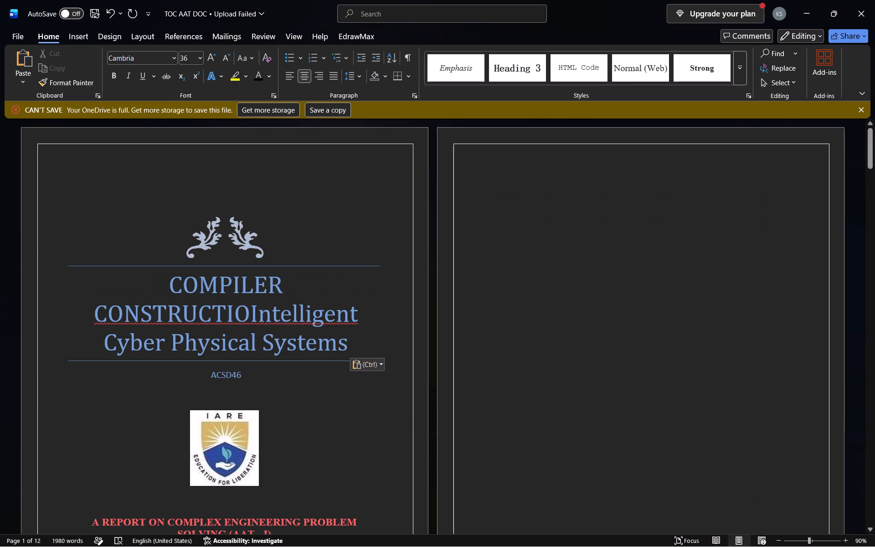
Delete the leftover Compiler Construction text from the cover title, keeping only "Intelligent Cyber Physical Systems".
{"action": "left_click_drag", "start_coordinate": [251, 315], "coordinate": [185, 283]}
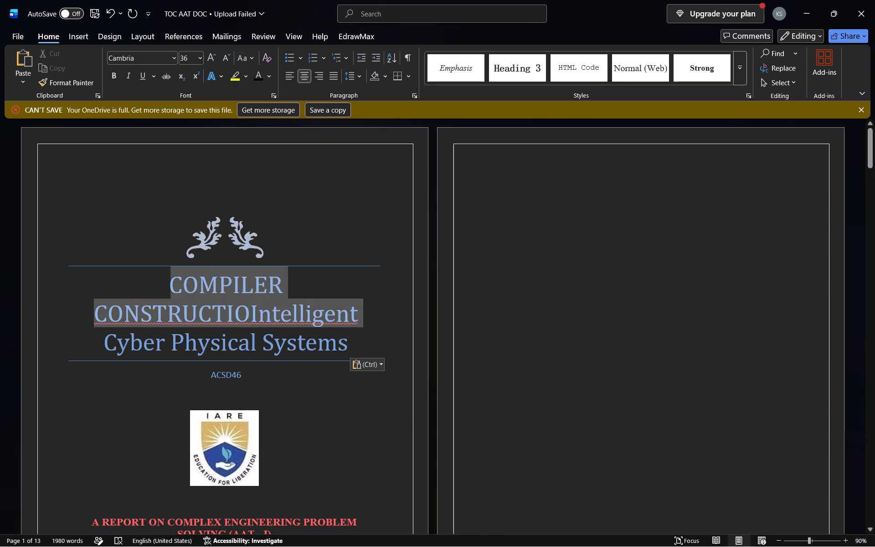
{"action": "left_click_drag", "start_coordinate": [185, 283], "coordinate": [183, 283]}
{"action": "left_click", "coordinate": [250, 313]}
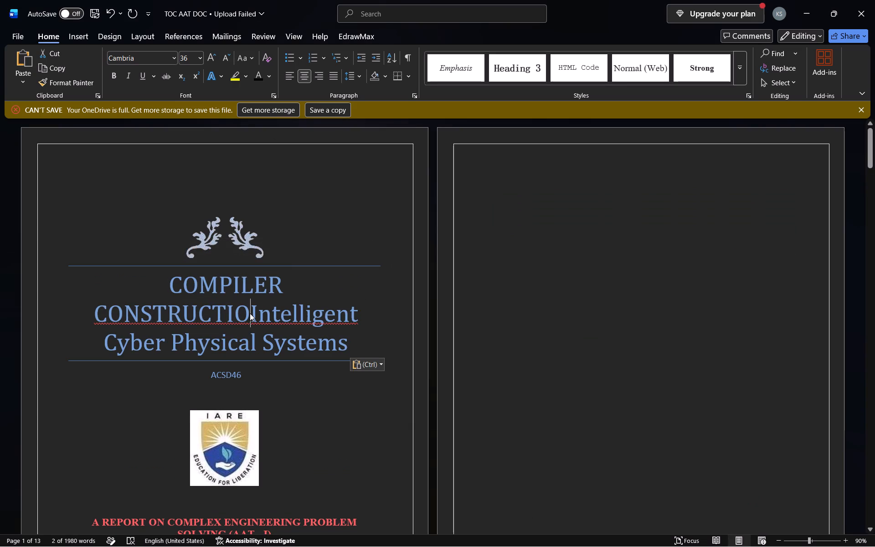
{"action": "key", "text": "BackSpace"}
{"action": "key", "text": "BackSpace"}
{"action": "key", "text": "BackSpace"}
{"action": "key", "text": "BackSpace"}
{"action": "key", "text": "BackSpace"}
{"action": "key", "text": "BackSpace"}
{"action": "key", "text": "BackSpace"}
{"action": "key", "text": "BackSpace"}
{"action": "key", "text": "BackSpace"}
{"action": "key", "text": "BackSpace"}
{"action": "key", "text": "BackSpace"}
{"action": "key", "text": "BackSpace"}
{"action": "key", "text": "BackSpace"}
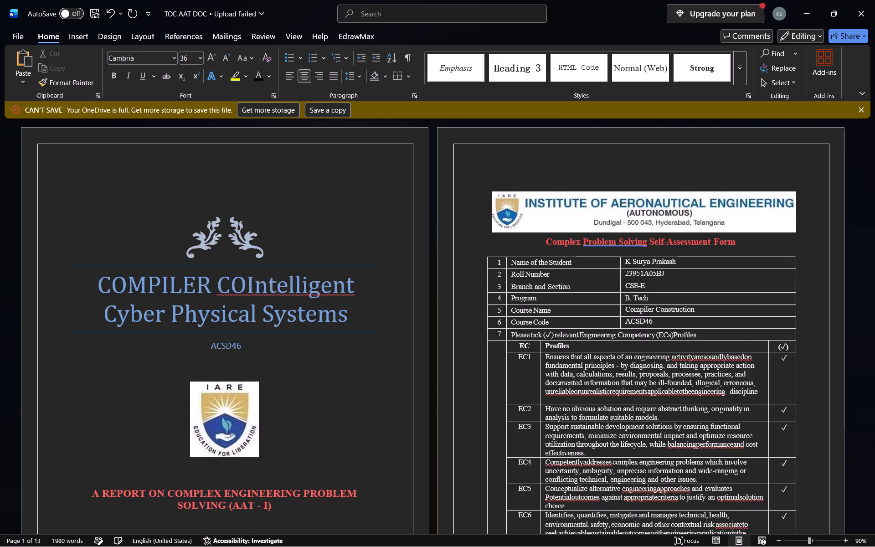
{"action": "key", "text": "BackSpace"}
{"action": "key", "text": "BackSpace"}
{"action": "key", "text": "BackSpace"}
{"action": "key", "text": "BackSpace"}
{"action": "key", "text": "BackSpace"}
{"action": "key", "text": "BackSpace"}
{"action": "key", "text": "BackSpace"}
{"action": "key", "text": "BackSpace"}
{"action": "key", "text": "BackSpace"}
{"action": "key", "text": "BackSpace"}
{"action": "key", "text": "BackSpace"}
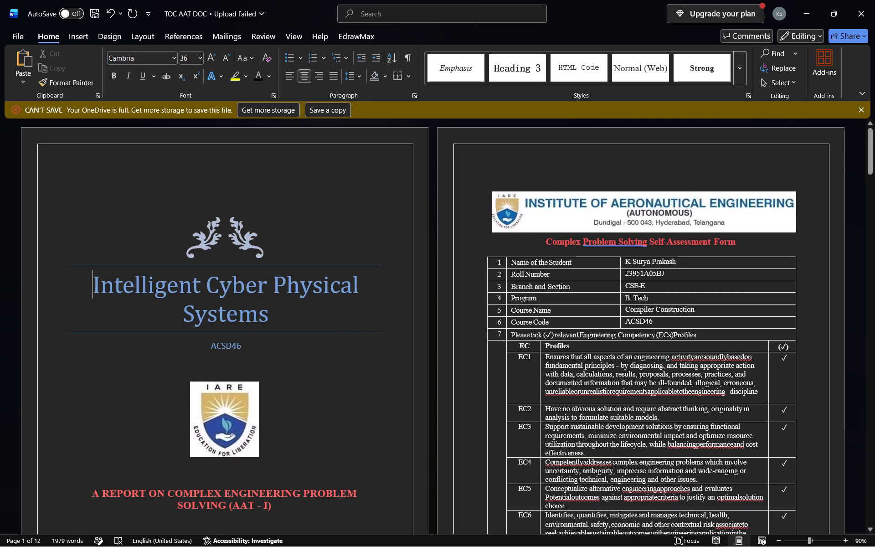
Change the whole cover title to uppercase.
{"action": "left_click_drag", "start_coordinate": [274, 316], "coordinate": [113, 280]}
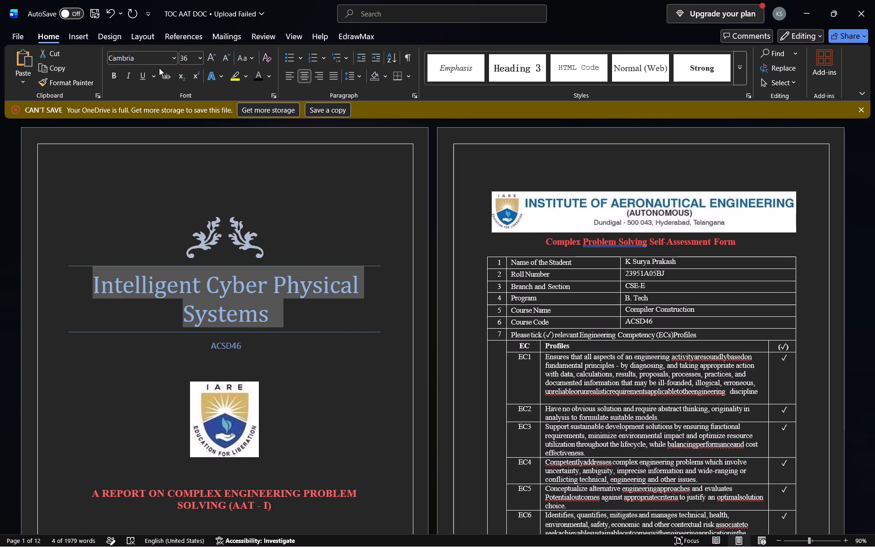
{"action": "left_click", "coordinate": [154, 61]}
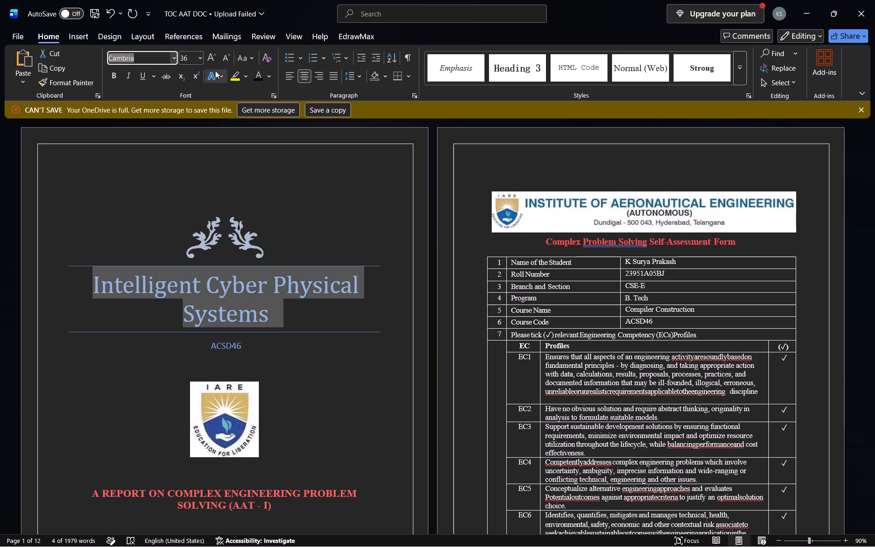
{"action": "left_click", "coordinate": [250, 57]}
{"action": "left_click", "coordinate": [252, 103]}
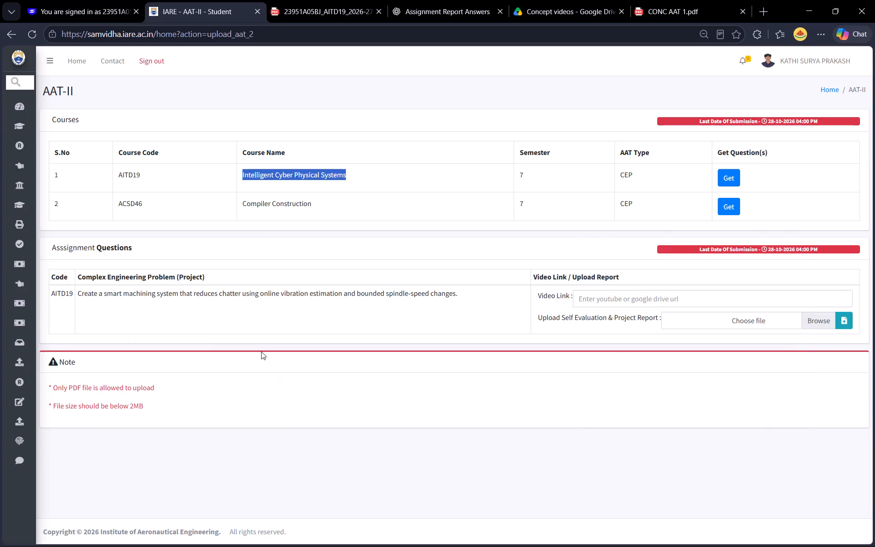
Replace the course code below the cover title with AITD19.
{"action": "left_click", "coordinate": [244, 349]}
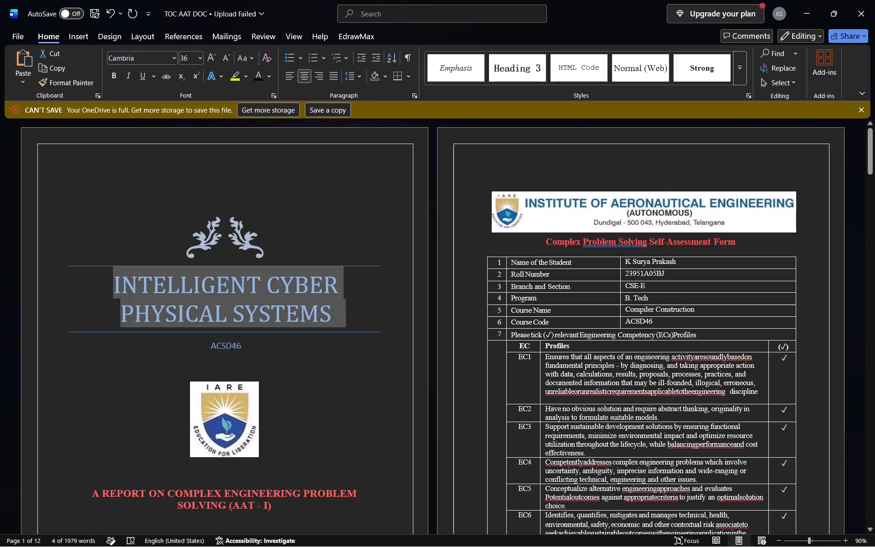
{"action": "key", "text": "BackSpace"}
{"action": "key", "text": "BackSpace"}
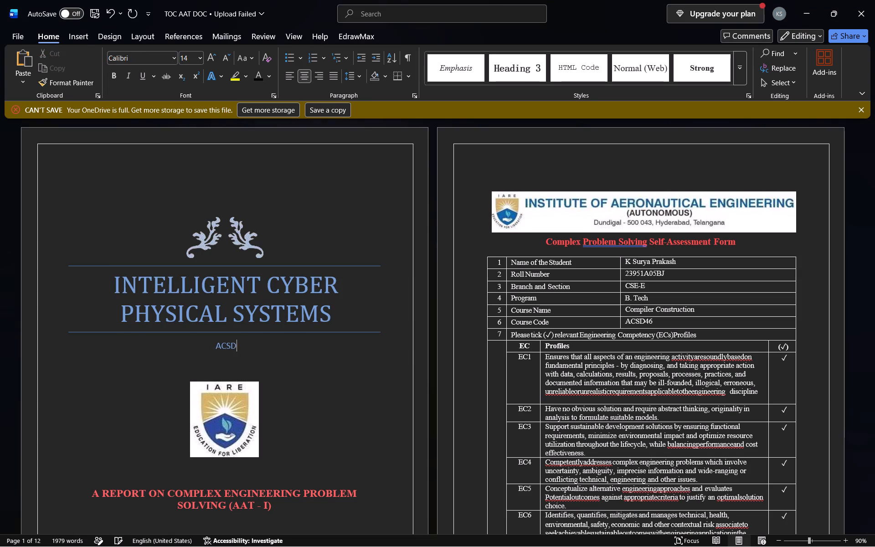
{"action": "key", "text": "BackSpace"}
{"action": "key", "text": "BackSpace"}
{"action": "key", "text": "BackSpace"}
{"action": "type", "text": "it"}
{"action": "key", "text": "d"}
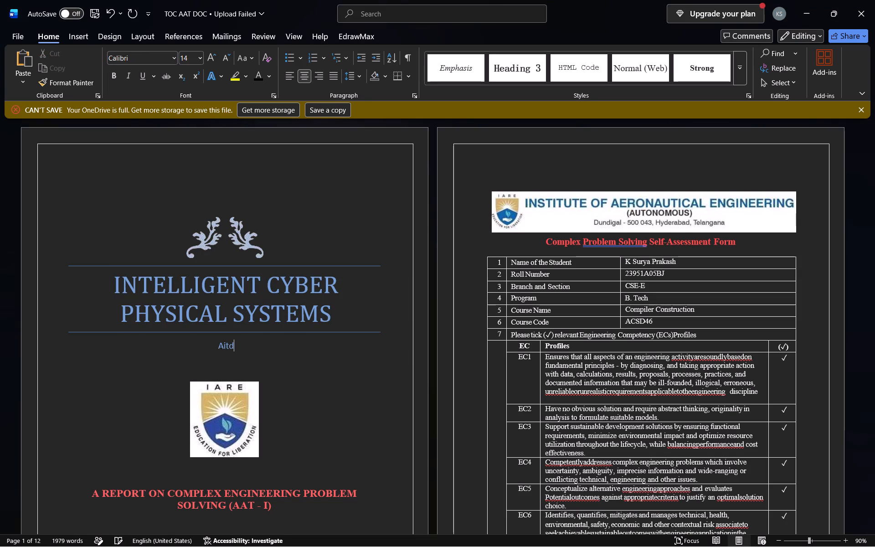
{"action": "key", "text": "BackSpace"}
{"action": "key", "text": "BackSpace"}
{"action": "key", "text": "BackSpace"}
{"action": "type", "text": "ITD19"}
Save a copy of the report to the Desktop as a PDF named "IPSC AAT 1".
{"action": "scroll", "coordinate": [305, 379], "scroll_direction": "down", "scroll_amount": 1}
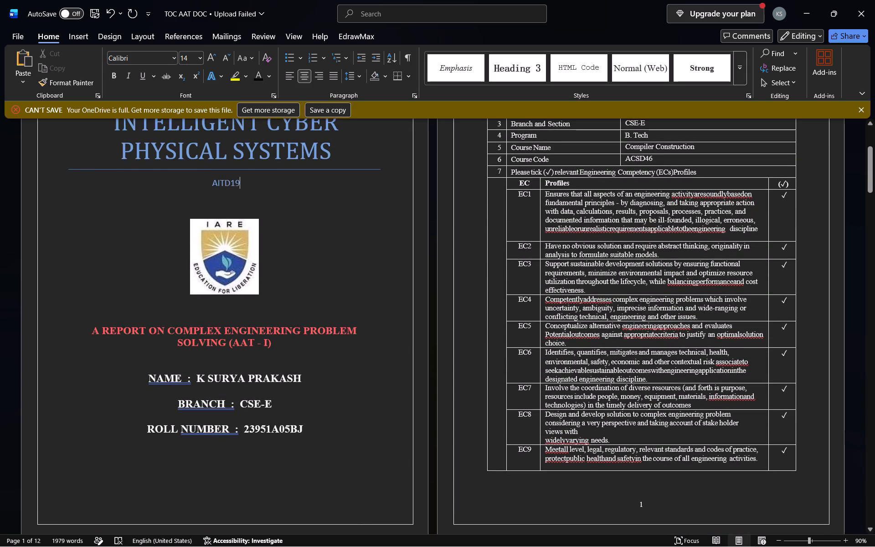
{"action": "left_click", "coordinate": [329, 113]}
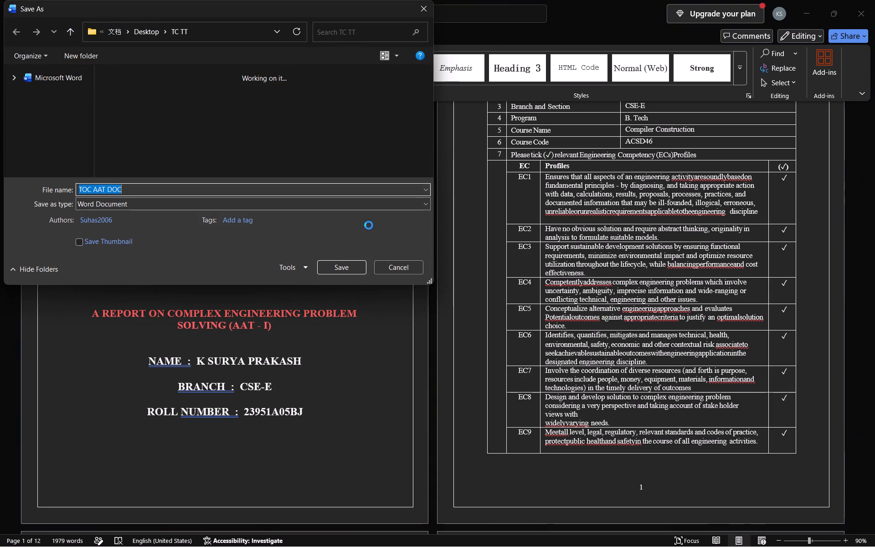
{"action": "left_click", "coordinate": [130, 192]}
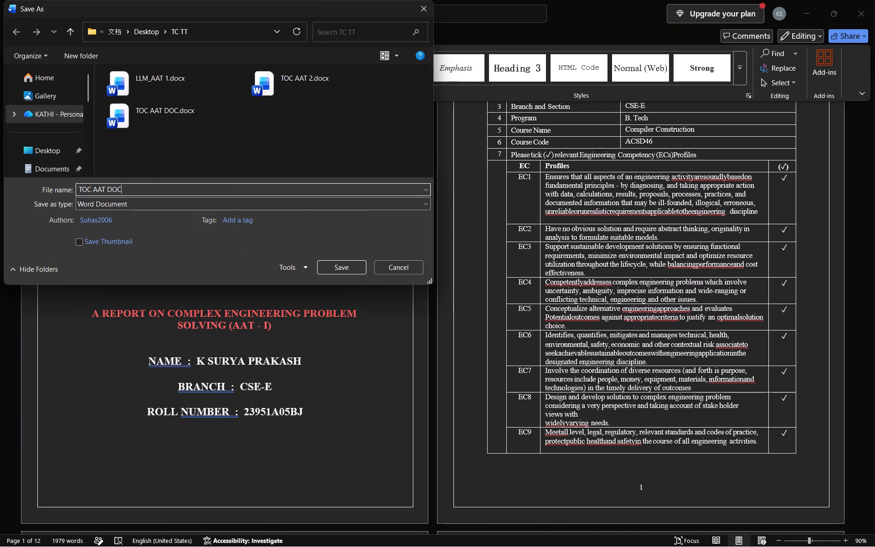
{"action": "key", "text": "BackSpace"}
{"action": "key", "text": "BackSpace"}
{"action": "key", "text": "BackSpace"}
{"action": "key", "text": "BackSpace"}
{"action": "key", "text": "BackSpace"}
{"action": "key", "text": "BackSpace"}
{"action": "key", "text": "BackSpace"}
{"action": "key", "text": "BackSpace"}
{"action": "key", "text": "BackSpace"}
{"action": "key", "text": "BackSpace"}
{"action": "key", "text": "BackSpace"}
{"action": "key", "text": "BackSpace"}
{"action": "key", "text": "BackSpace"}
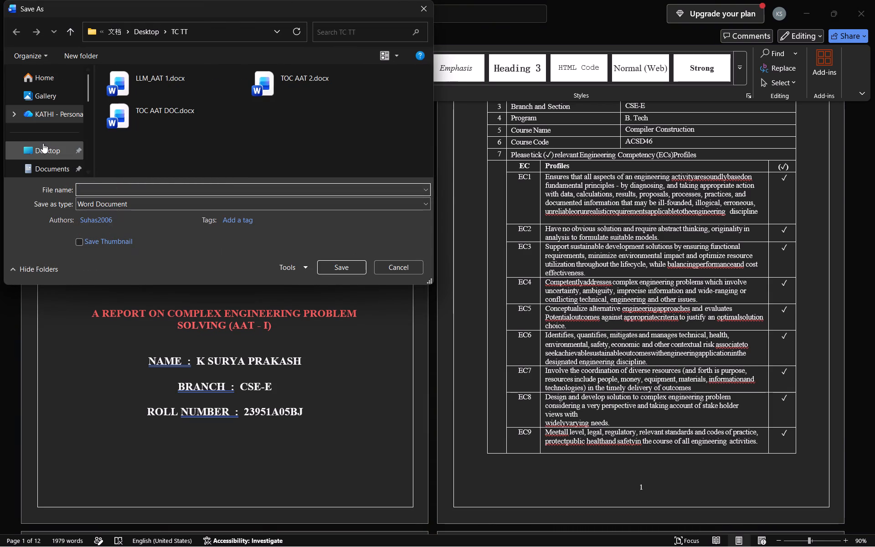
{"action": "left_click", "coordinate": [43, 143]}
{"action": "left_click", "coordinate": [91, 190]}
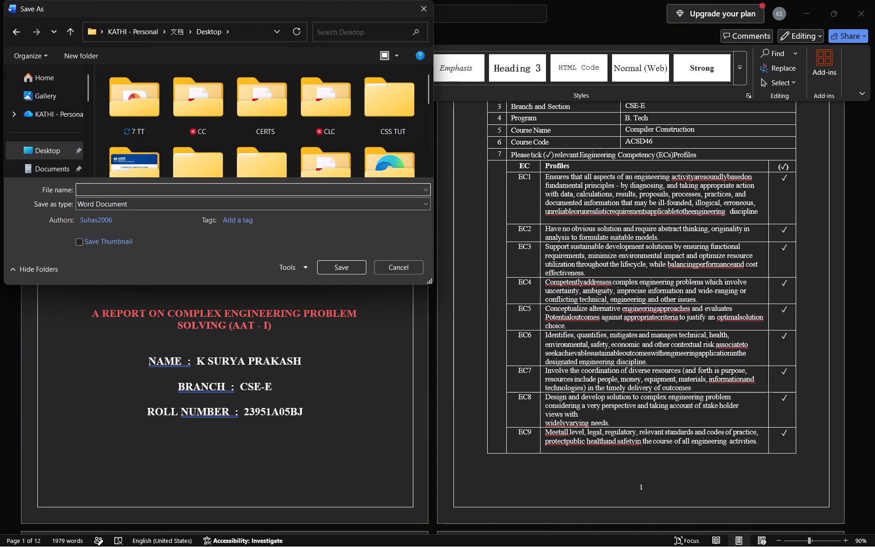
{"action": "type", "text": "IPSC"}
{"action": "key", "text": "space"}
{"action": "type", "text": "AAT 1"}
{"action": "left_click", "coordinate": [144, 205]}
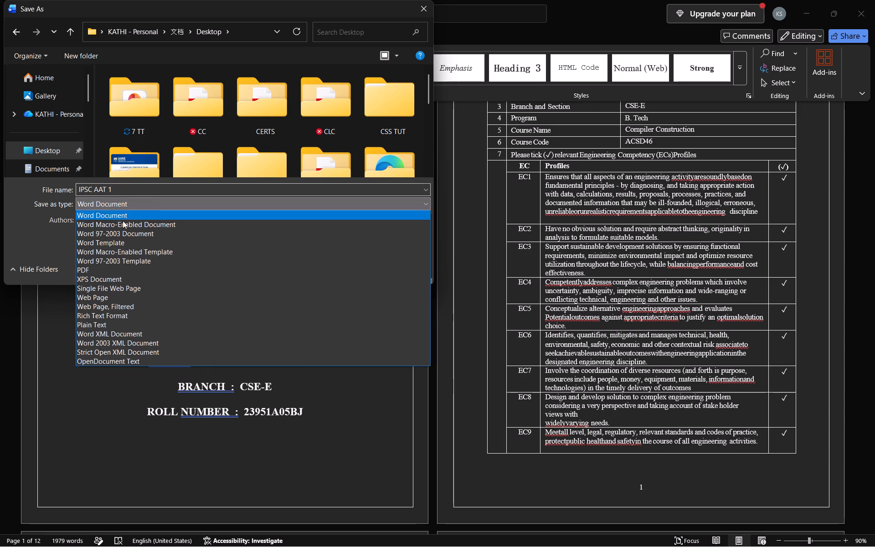
{"action": "left_click", "coordinate": [83, 270]}
{"action": "left_click", "coordinate": [343, 295]}
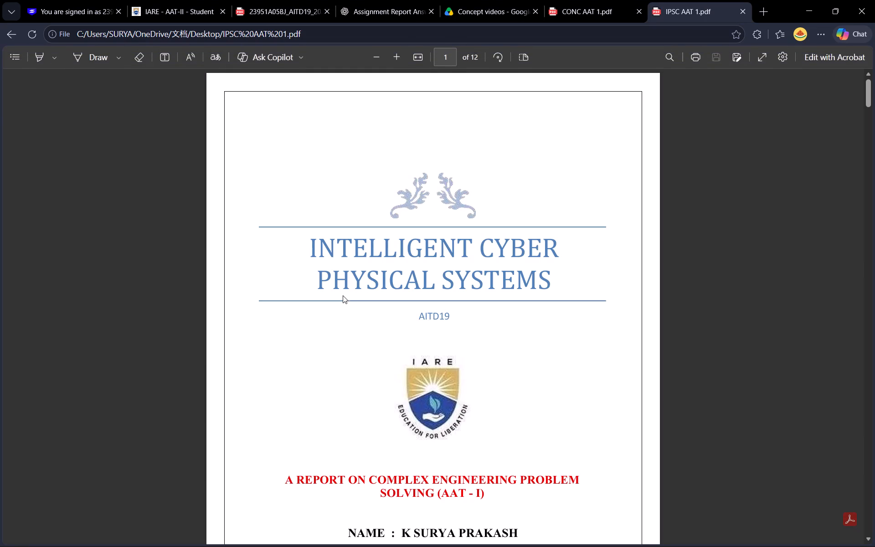
On the AAT-II portal page, attach IPSC AAT 1.pdf from the Desktop as the AITD19 self-evaluation and project report.
{"action": "left_click", "coordinate": [147, 0]}
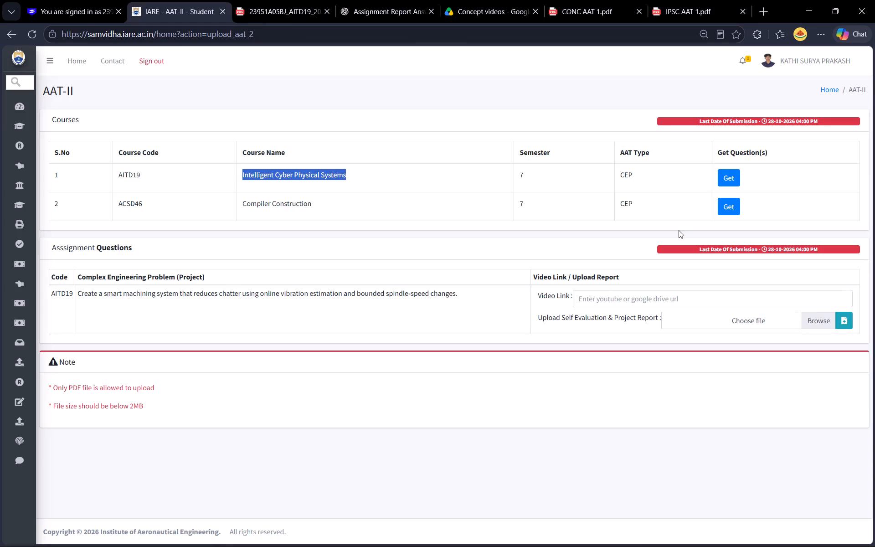
{"action": "left_click", "coordinate": [809, 315]}
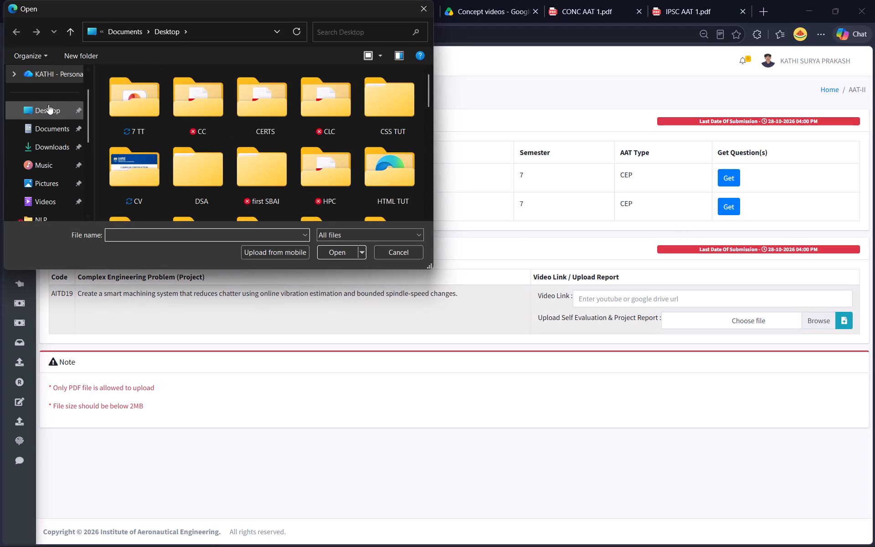
{"action": "left_click", "coordinate": [48, 105]}
{"action": "scroll", "coordinate": [231, 139], "scroll_direction": "down", "scroll_amount": 1}
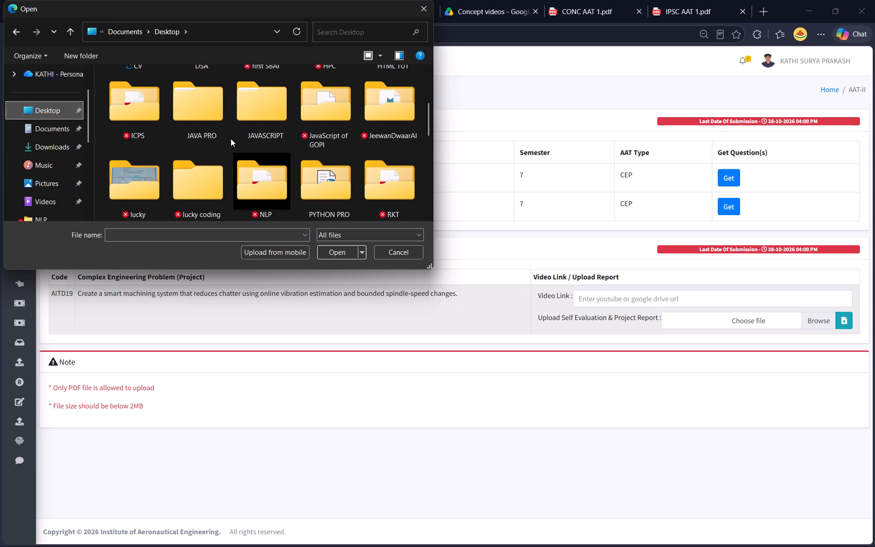
{"action": "scroll", "coordinate": [231, 139], "scroll_direction": "down", "scroll_amount": 1}
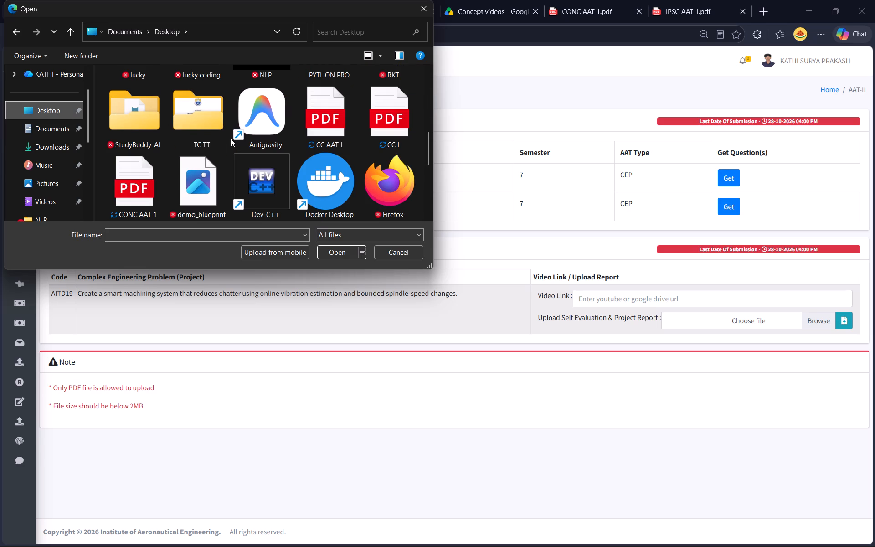
{"action": "scroll", "coordinate": [231, 139], "scroll_direction": "down", "scroll_amount": 2}
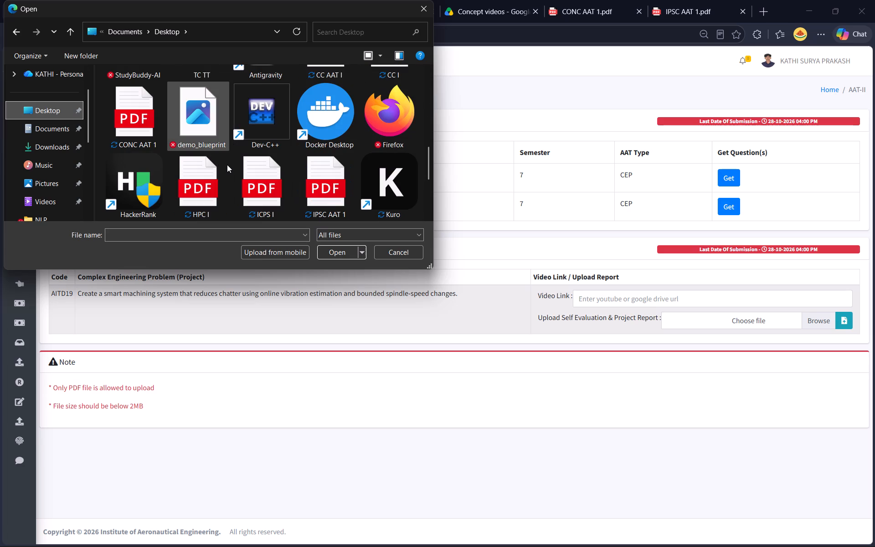
{"action": "double_click", "coordinate": [314, 181]}
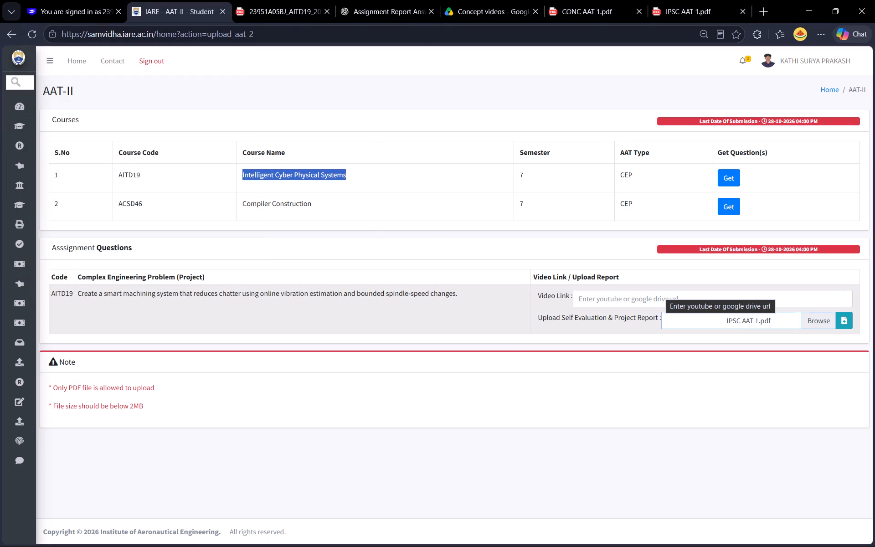
Close the CONC AAT 1 and IPSC AAT 1 PDFs open in the browser.
{"action": "left_click", "coordinate": [642, 9]}
{"action": "left_click", "coordinate": [642, 9]}
In Google Drive, copy the sharing link of the IPSC CV folder in Concept videos.
{"action": "left_click", "coordinate": [572, 0]}
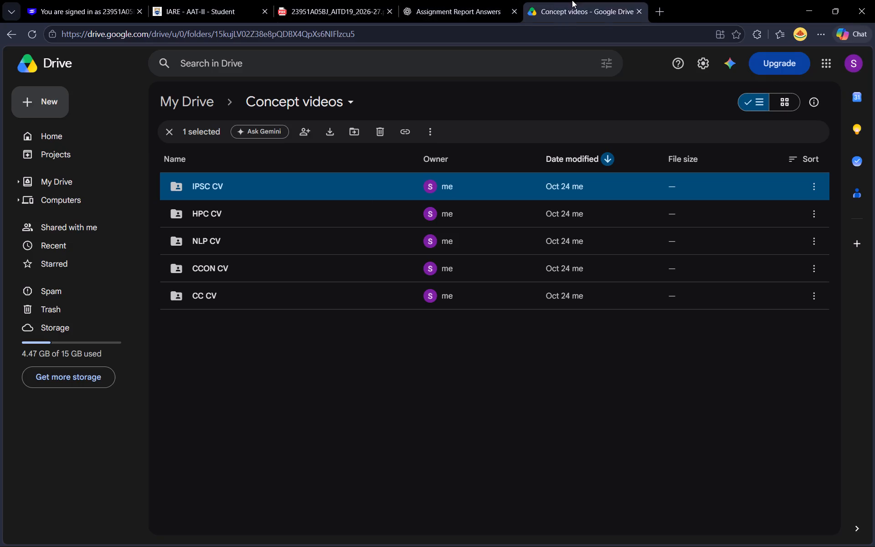
{"action": "right_click", "coordinate": [248, 195]}
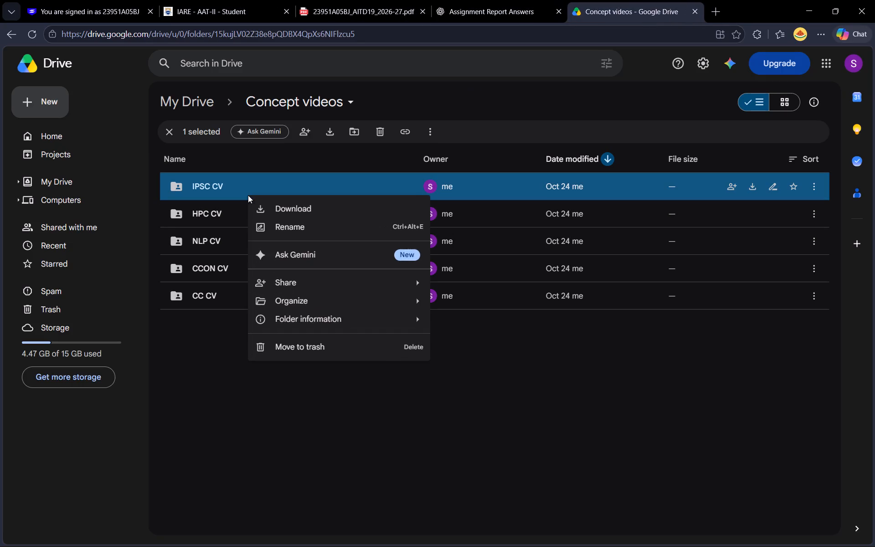
{"action": "left_click", "coordinate": [457, 289]}
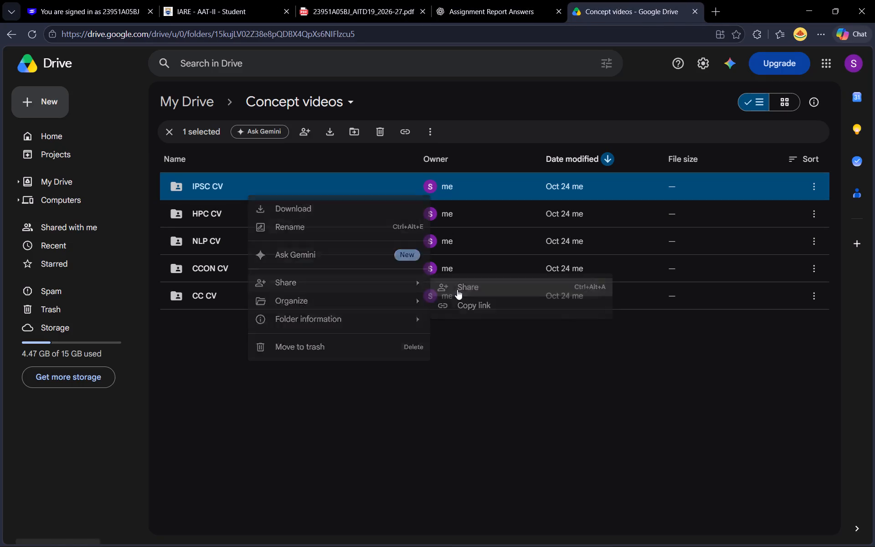
{"action": "left_click", "coordinate": [335, 393]}
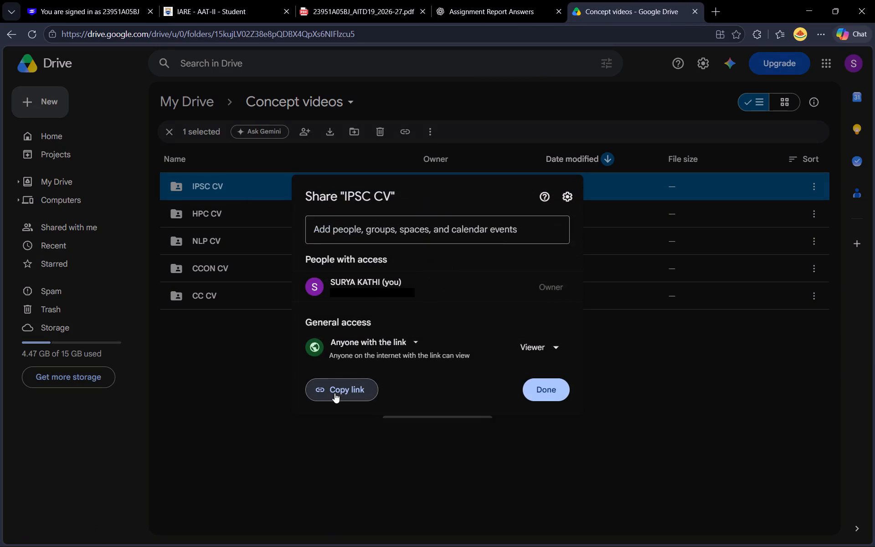
{"action": "left_click", "coordinate": [697, 13]}
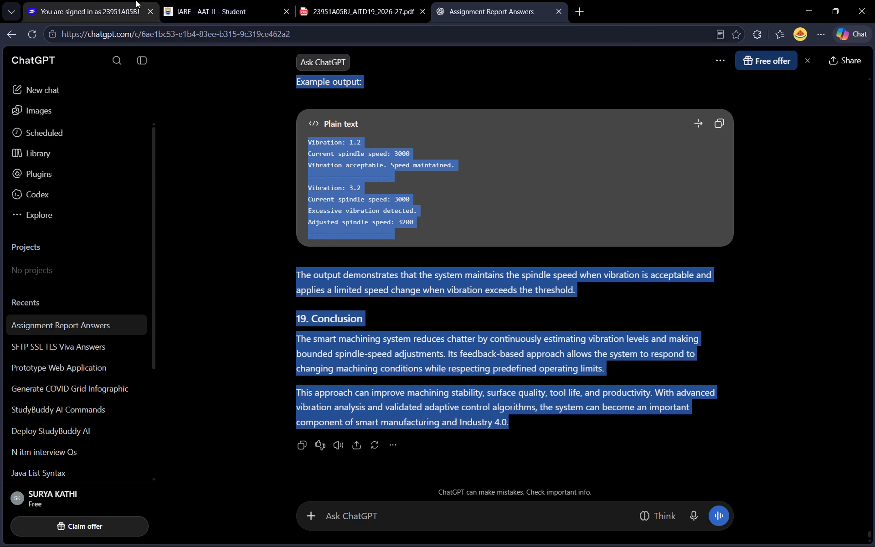
{"action": "left_click", "coordinate": [204, 0]}
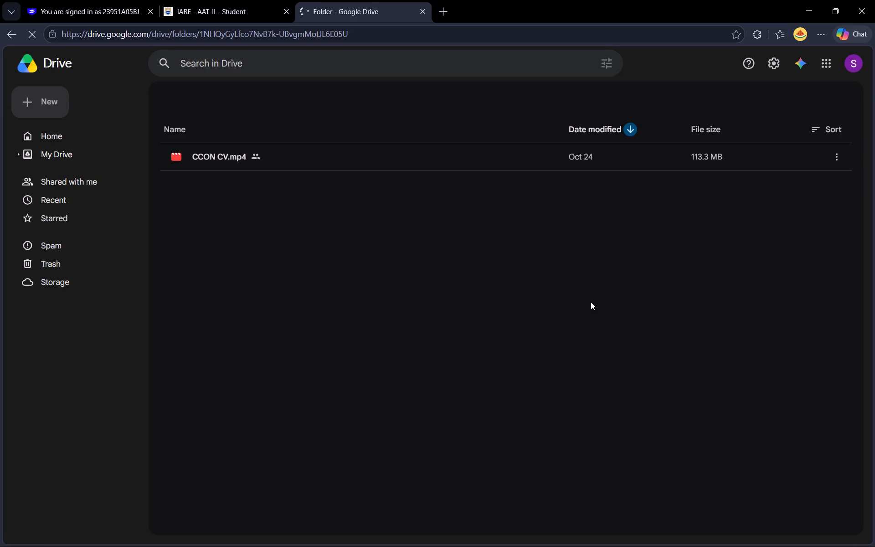
{"action": "left_click", "coordinate": [281, 0]}
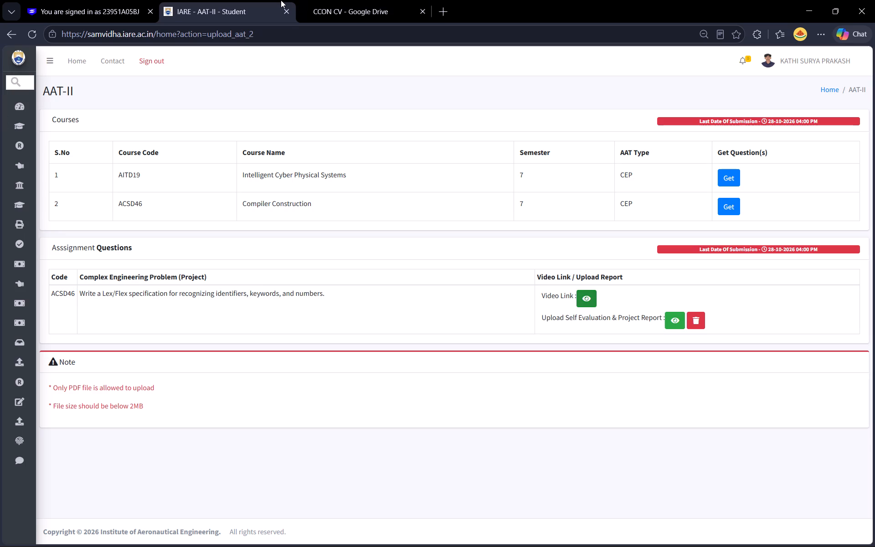
{"action": "left_click", "coordinate": [678, 325]}
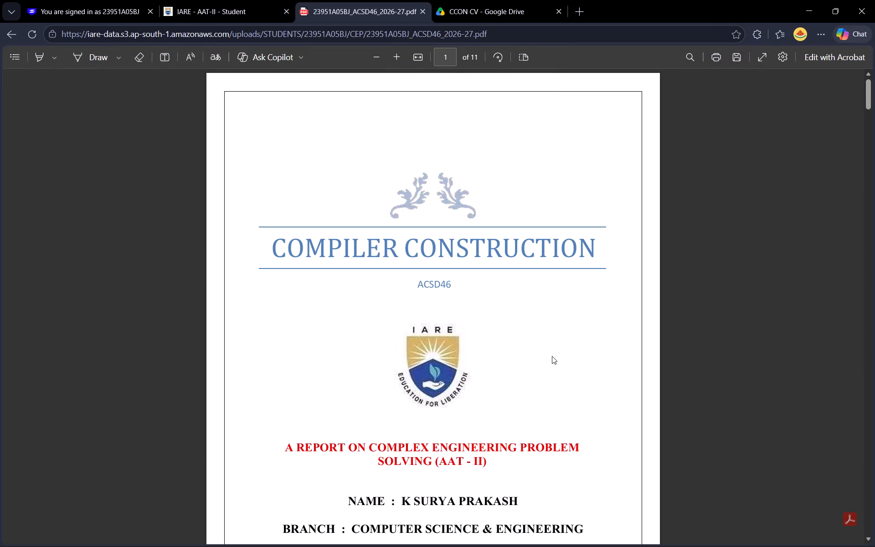
{"action": "left_click", "coordinate": [422, 11]}
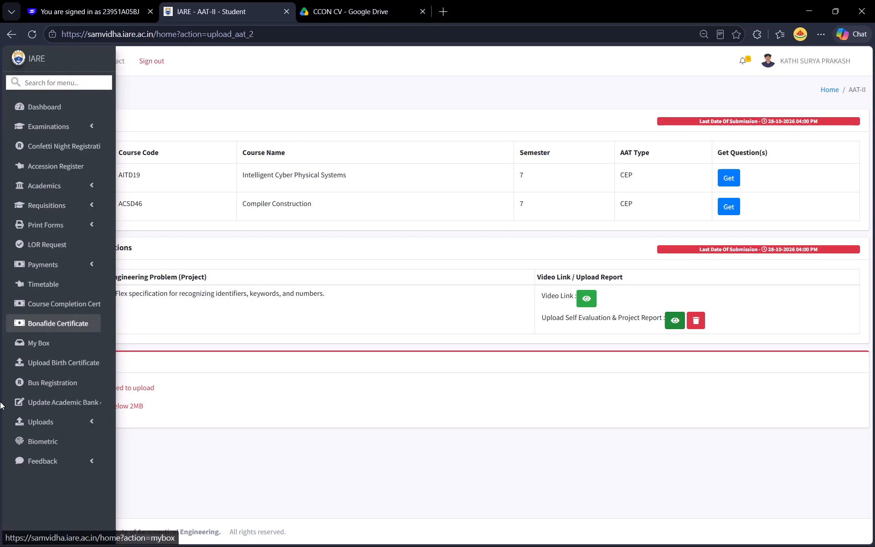
Open the AAT-I upload page of the college portal.
{"action": "left_click", "coordinate": [49, 431]}
{"action": "scroll", "coordinate": [49, 431], "scroll_direction": "down", "scroll_amount": 2}
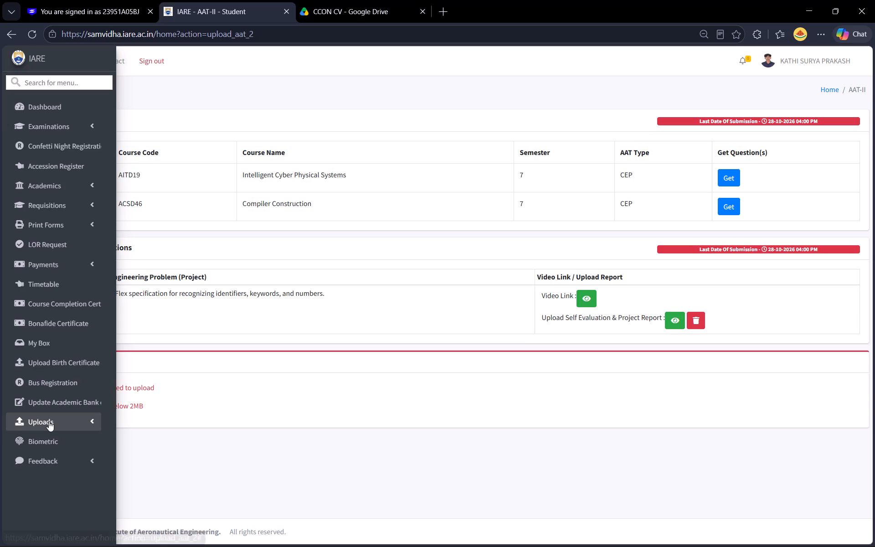
{"action": "left_click", "coordinate": [49, 421]}
{"action": "scroll", "coordinate": [49, 421], "scroll_direction": "down", "scroll_amount": 2}
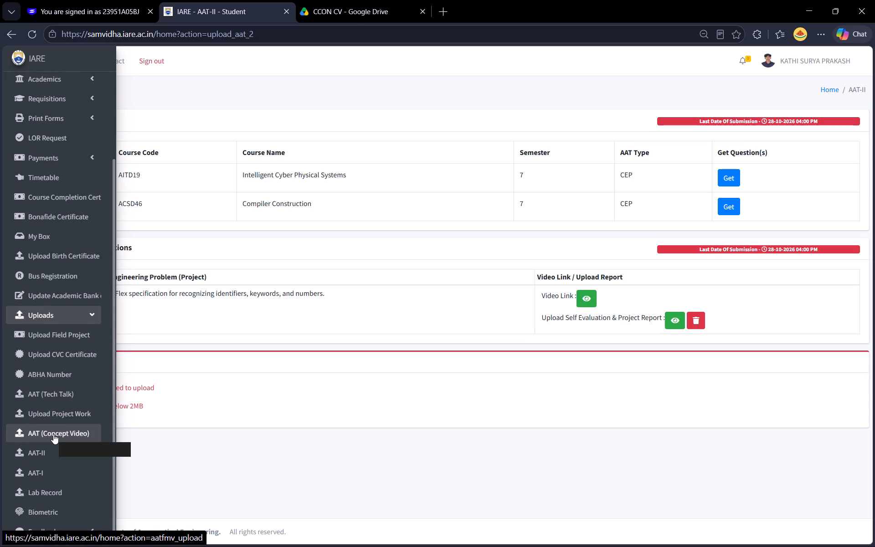
{"action": "left_click", "coordinate": [49, 445]}
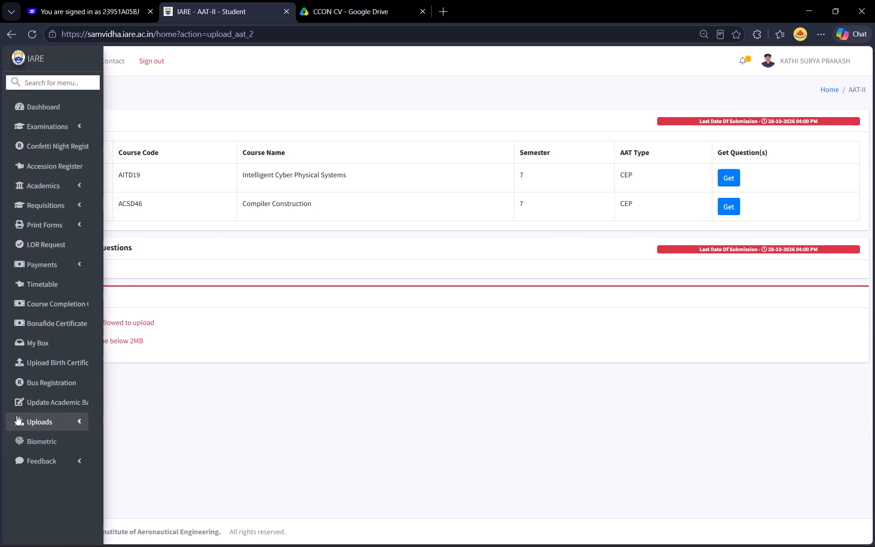
{"action": "left_click", "coordinate": [25, 415]}
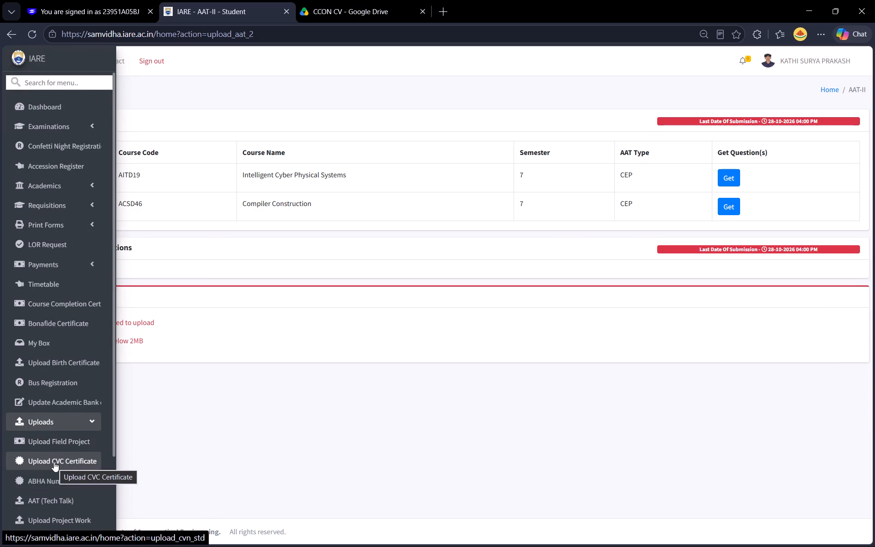
{"action": "scroll", "coordinate": [54, 462], "scroll_direction": "down", "scroll_amount": 1}
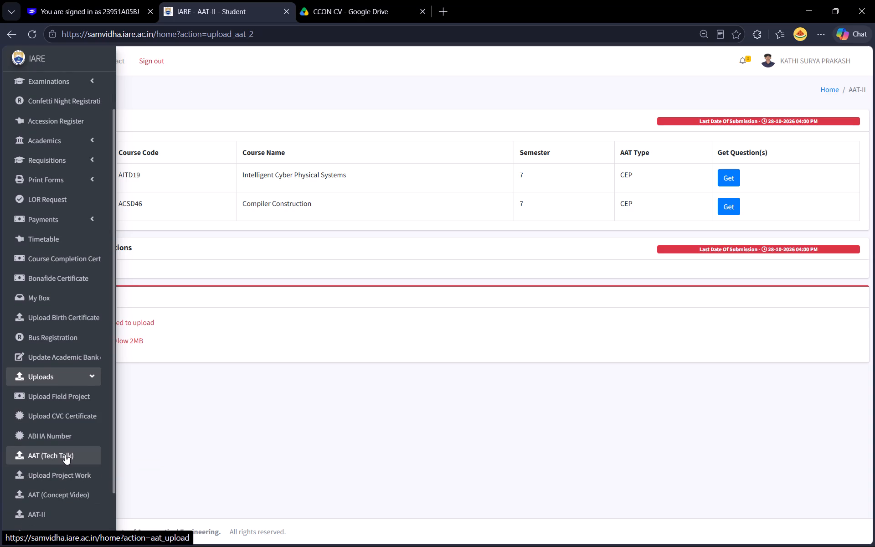
{"action": "left_click", "coordinate": [65, 455]}
{"action": "left_click", "coordinate": [53, 401]}
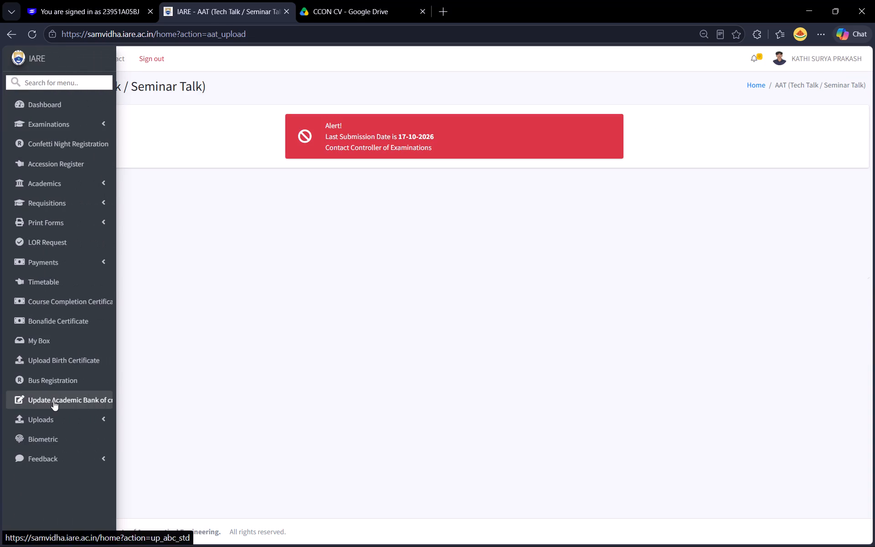
{"action": "left_click", "coordinate": [48, 422]}
{"action": "scroll", "coordinate": [51, 459], "scroll_direction": "down", "scroll_amount": 2}
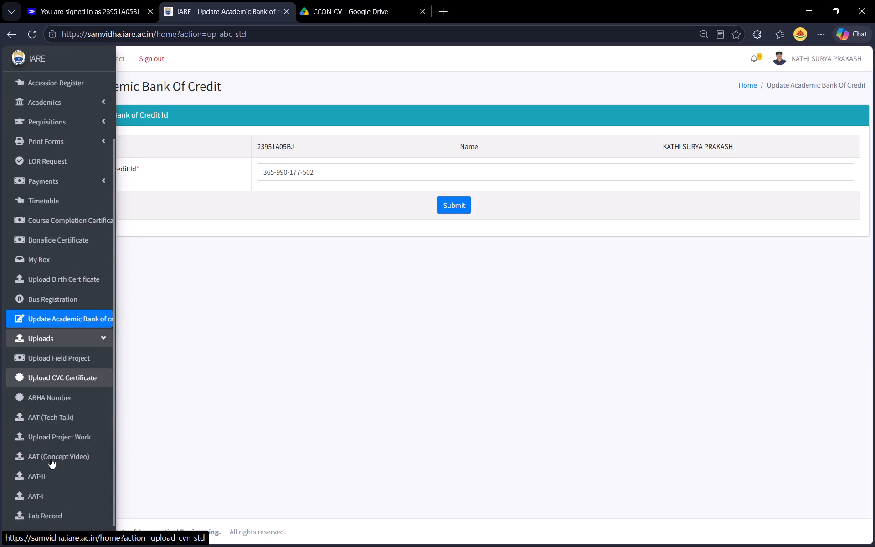
{"action": "scroll", "coordinate": [60, 482], "scroll_direction": "down", "scroll_amount": 1}
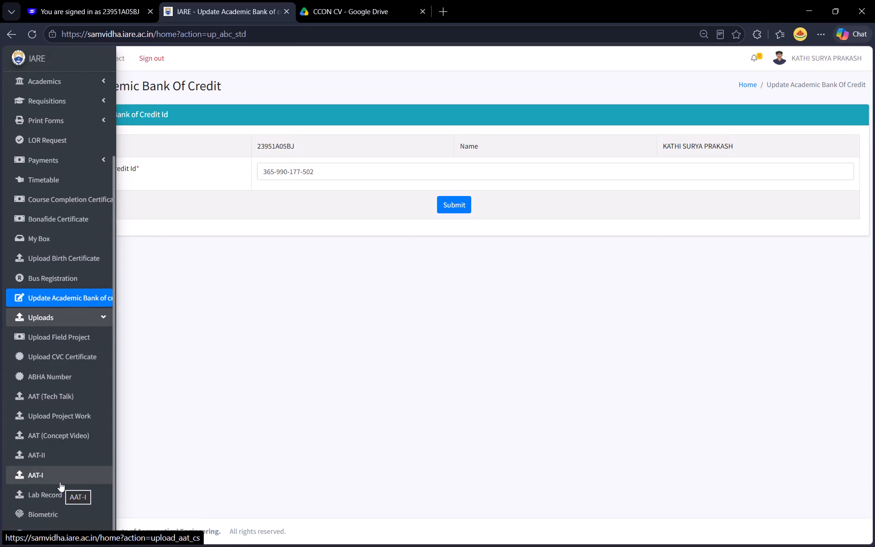
{"action": "left_click", "coordinate": [59, 480]}
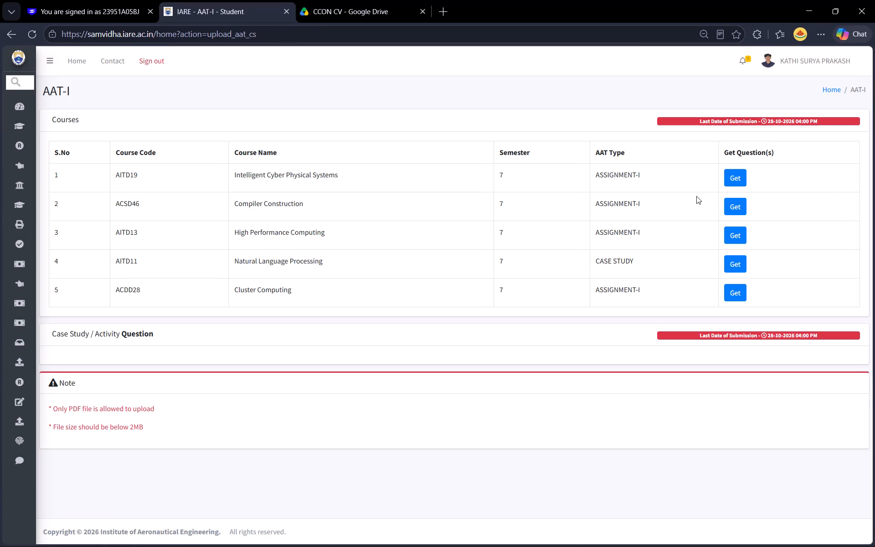
Get the AAT-I questions of AITD19, ACSD46, AITD13, AITD11 and ACDD28 in turn and check each course's upload status.
{"action": "left_click", "coordinate": [736, 182]}
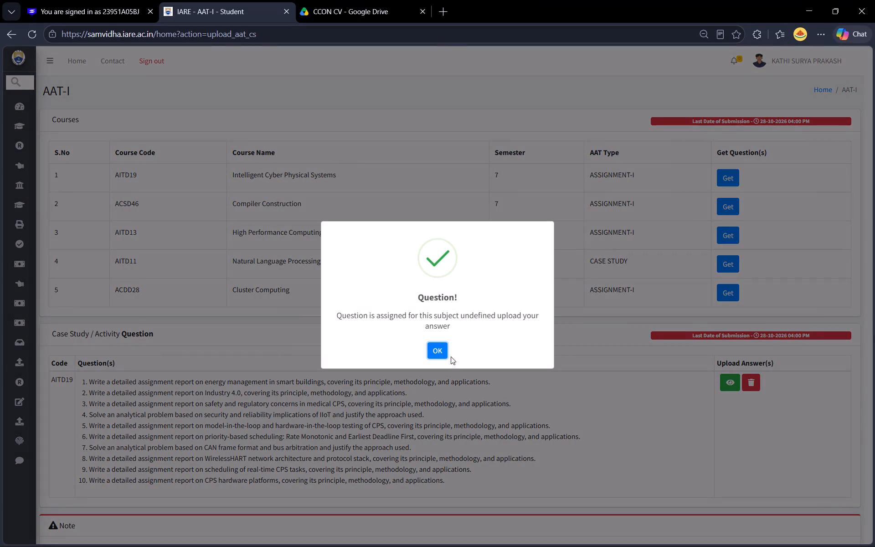
{"action": "left_click", "coordinate": [441, 352]}
{"action": "left_click", "coordinate": [724, 207]}
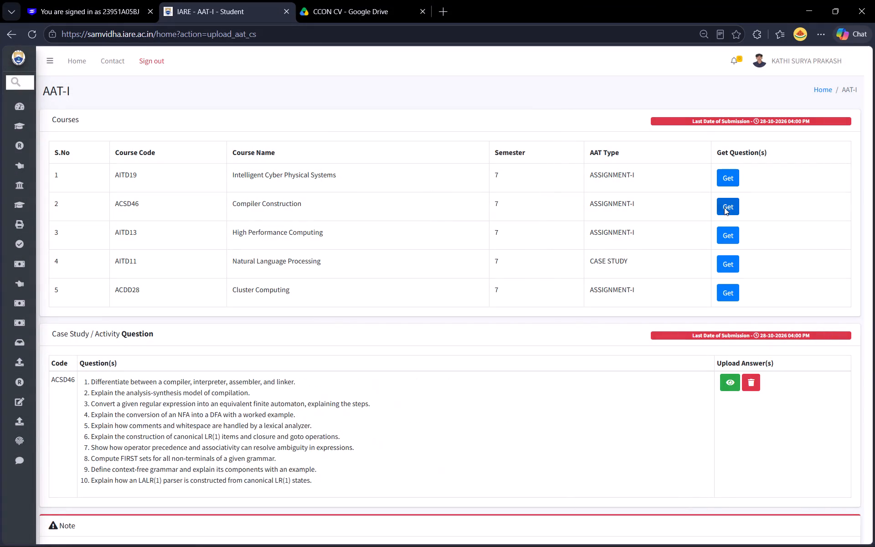
{"action": "left_click", "coordinate": [443, 354]}
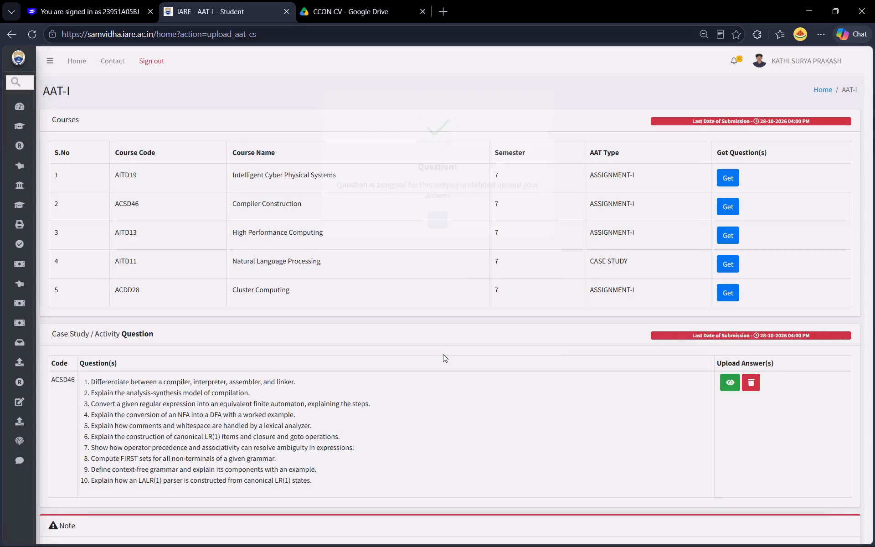
{"action": "left_click", "coordinate": [721, 233]}
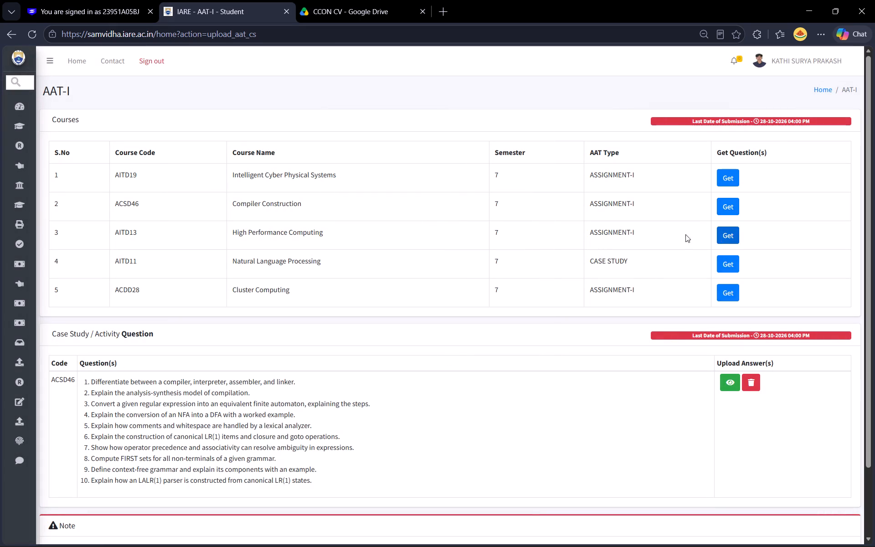
{"action": "left_click", "coordinate": [439, 344]}
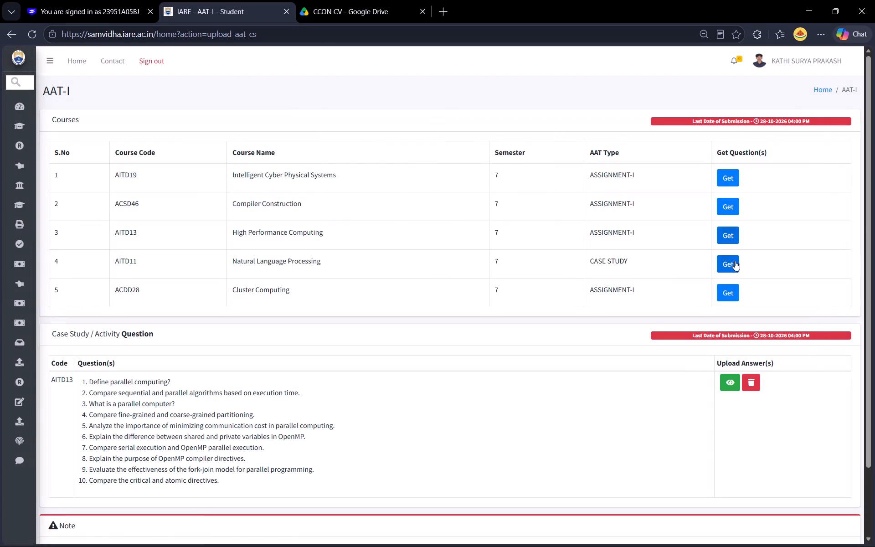
{"action": "left_click", "coordinate": [735, 261]}
{"action": "left_click", "coordinate": [439, 346]}
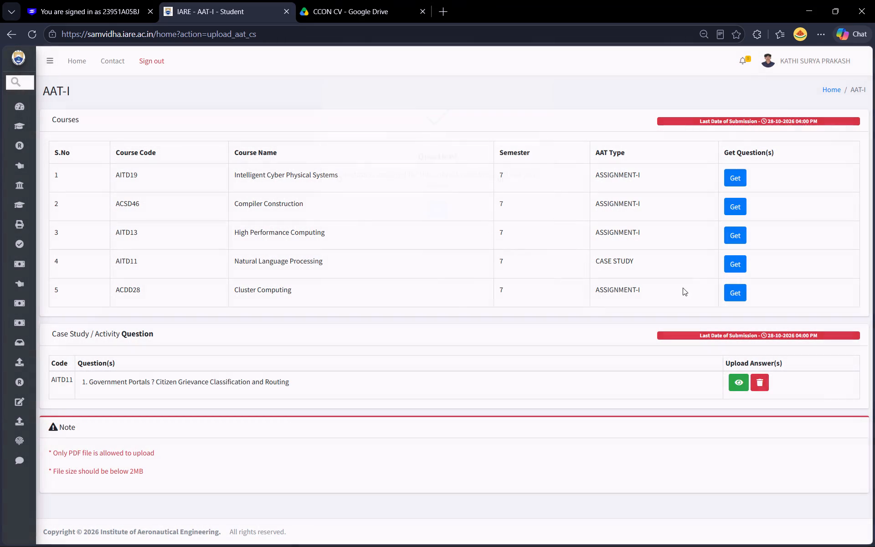
{"action": "left_click", "coordinate": [733, 298]}
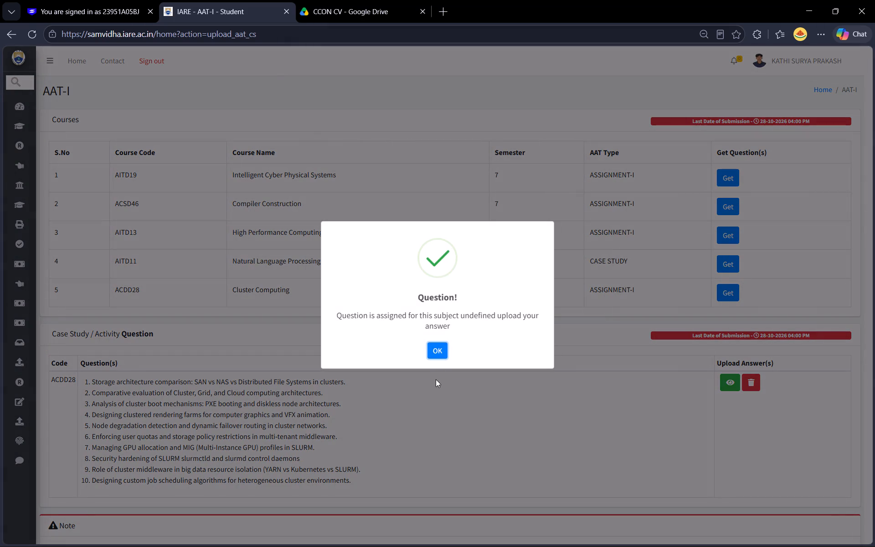
{"action": "left_click", "coordinate": [437, 346]}
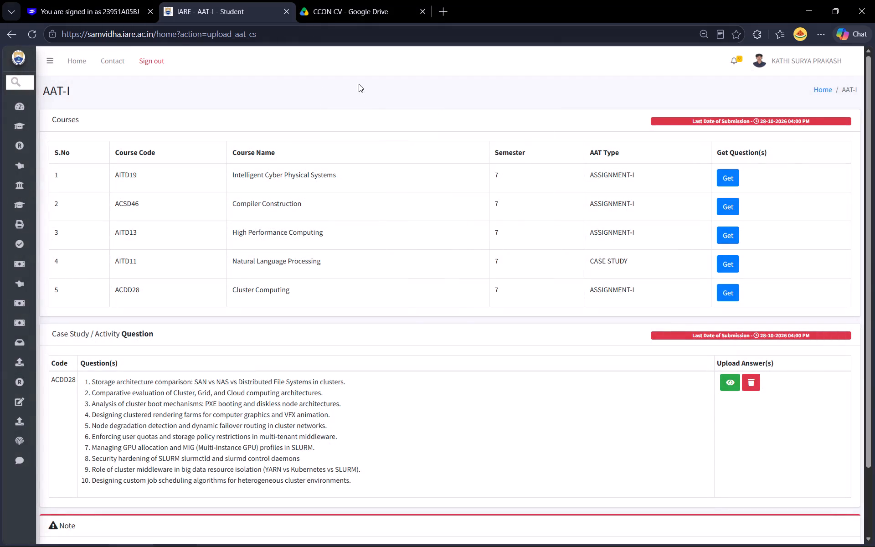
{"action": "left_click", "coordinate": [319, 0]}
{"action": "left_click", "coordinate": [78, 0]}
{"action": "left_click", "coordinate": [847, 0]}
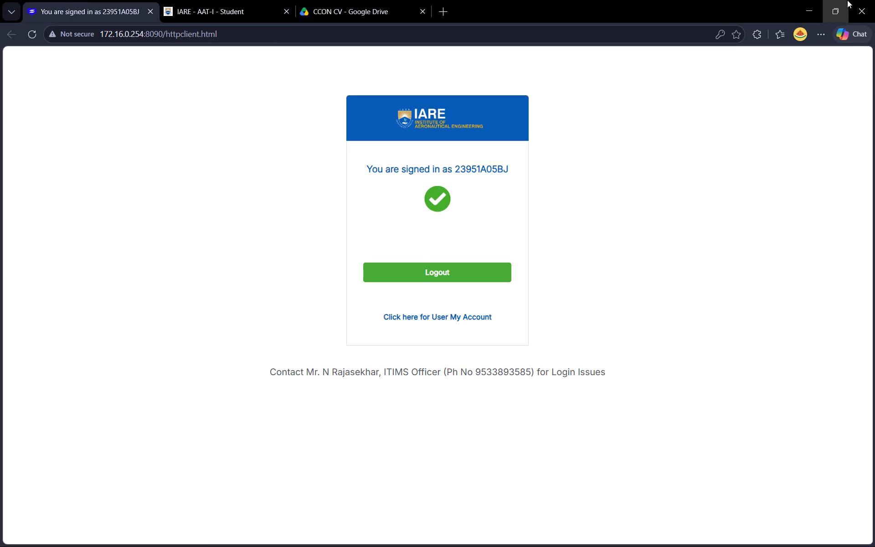
Close the browser window with the college portal and Google Drive tabs.
{"action": "left_click", "coordinate": [840, 7]}
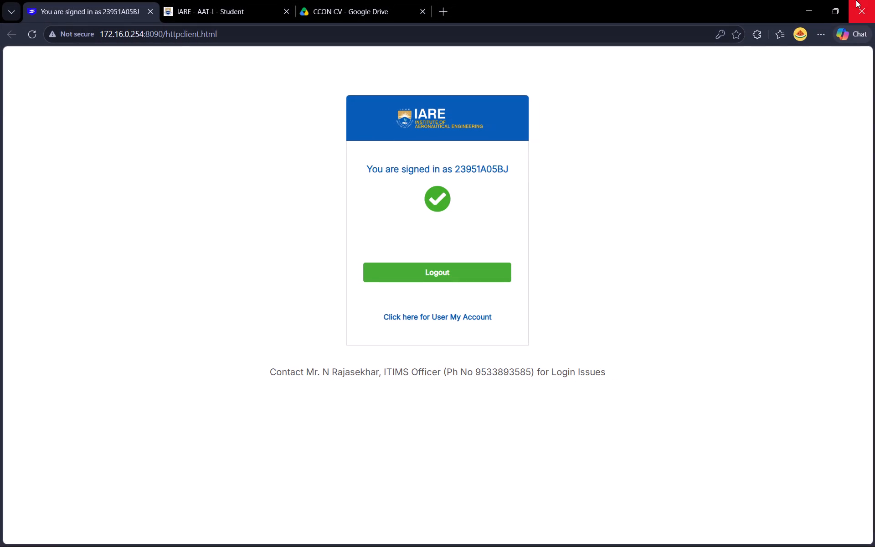
{"action": "left_click", "coordinate": [874, 0]}
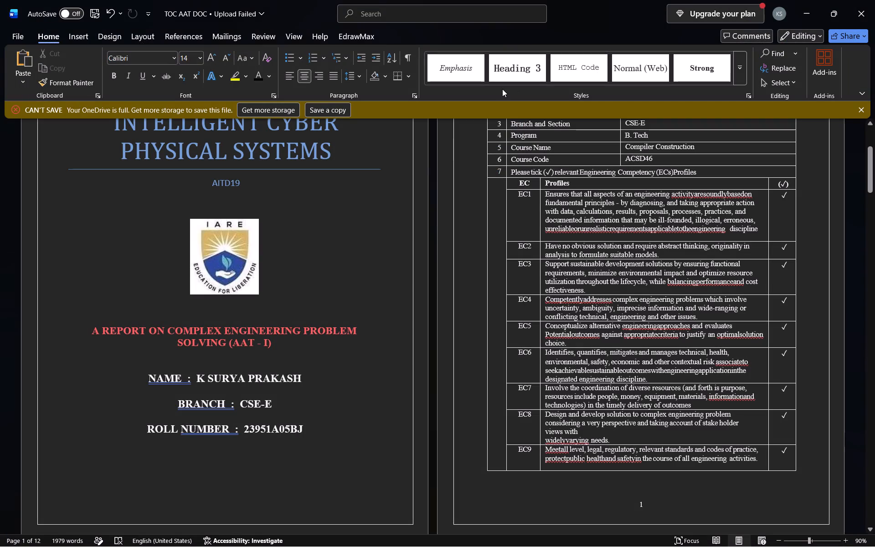
Close the TOC AAT DOC document in Word without saving its changes.
{"action": "left_click", "coordinate": [874, 0]}
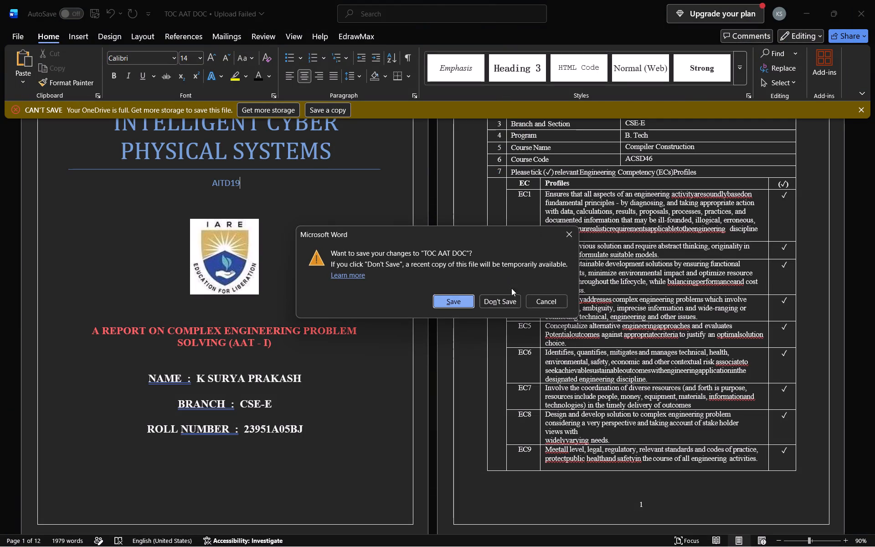
{"action": "left_click", "coordinate": [508, 298]}
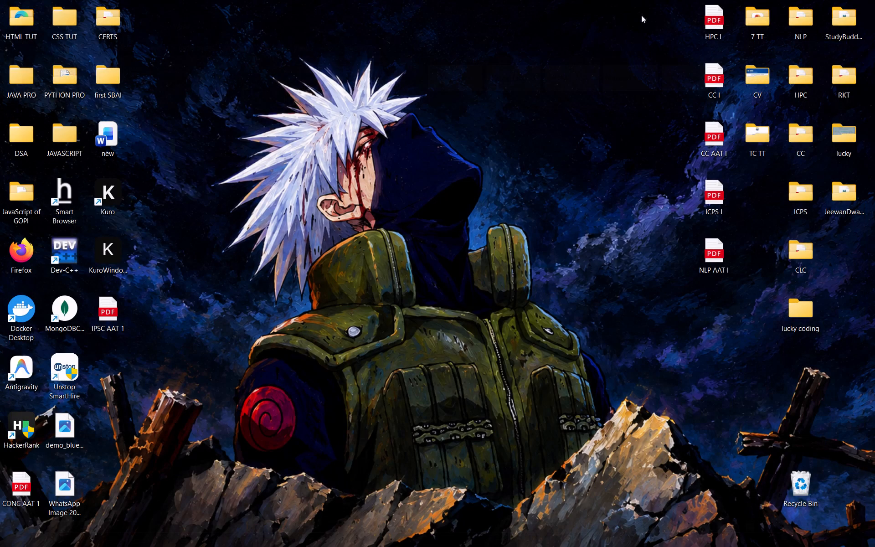
Rearrange the desktop PDFs, placing IPSC AAT 1 below NLP AAT I and CONC AAT 1 two columns left of HPC I, and refresh the desktop.
{"action": "right_click", "coordinate": [533, 111]}
{"action": "left_click", "coordinate": [567, 166]}
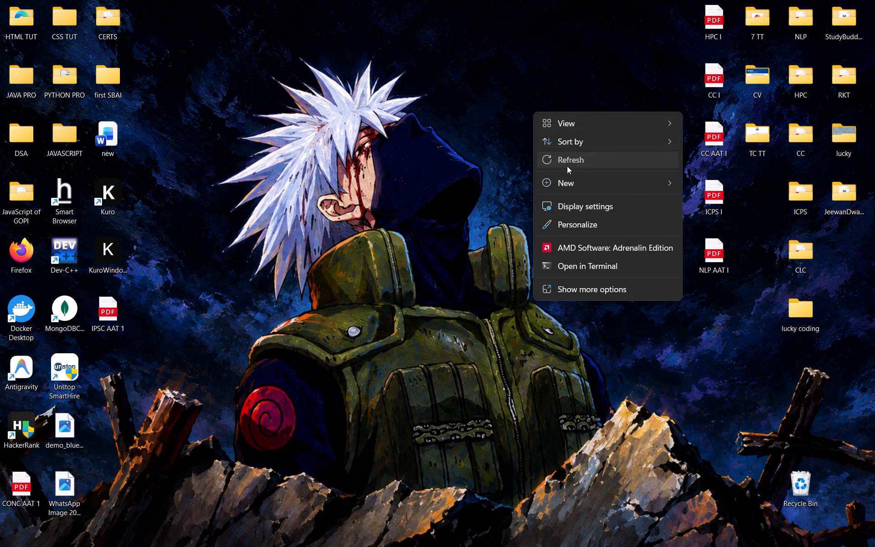
{"action": "left_click_drag", "start_coordinate": [17, 488], "coordinate": [657, 263]}
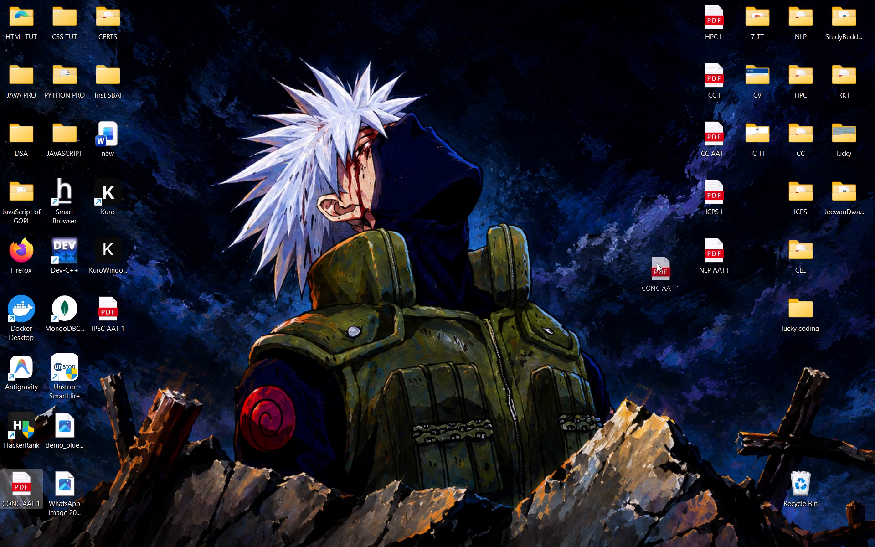
{"action": "left_click_drag", "start_coordinate": [657, 263], "coordinate": [423, 108]}
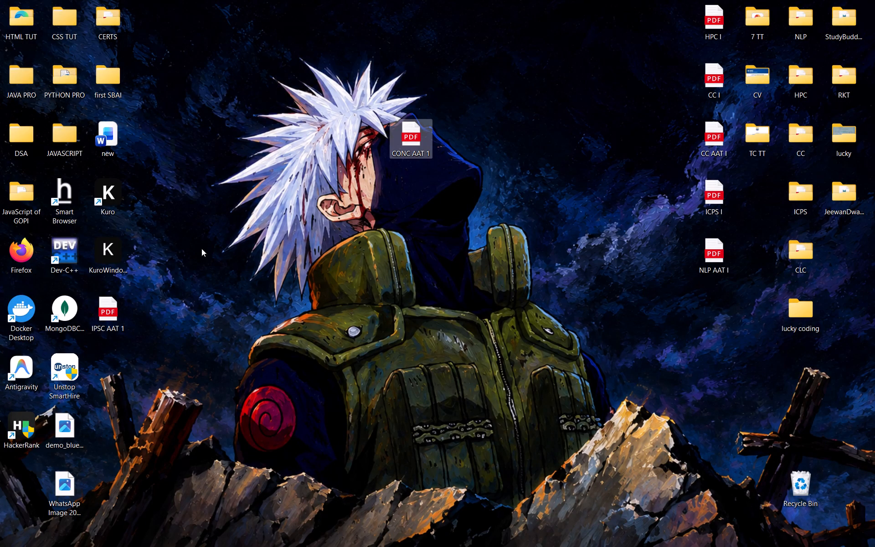
{"action": "left_click_drag", "start_coordinate": [99, 310], "coordinate": [709, 306]}
{"action": "left_click_drag", "start_coordinate": [402, 133], "coordinate": [784, 458]}
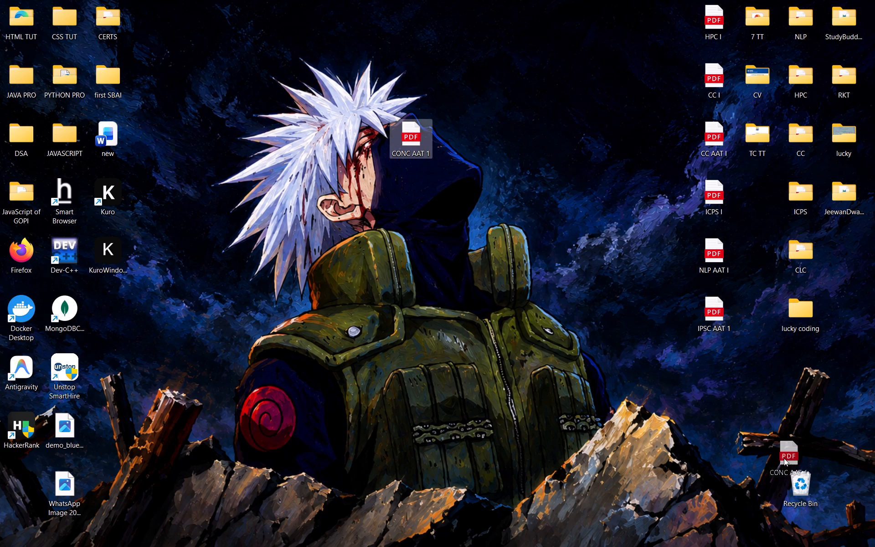
{"action": "left_click_drag", "start_coordinate": [784, 458], "coordinate": [634, 29]}
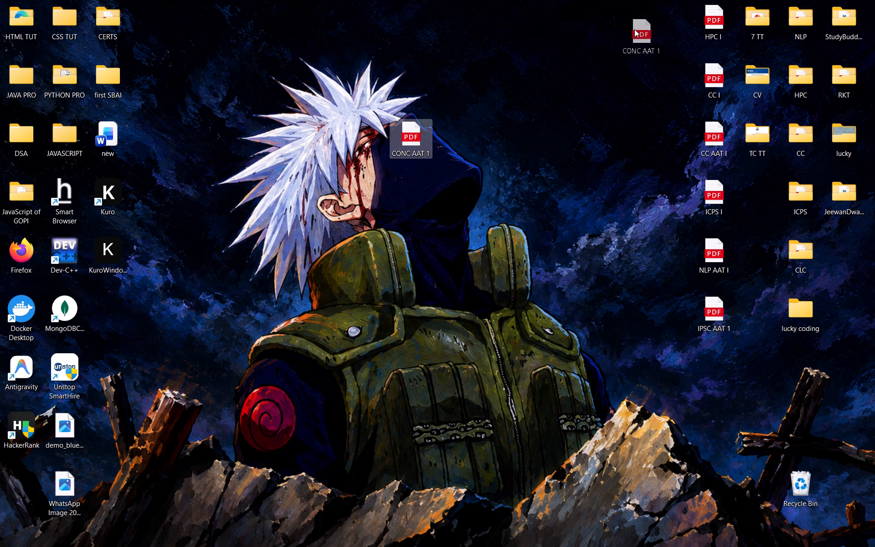
{"action": "left_click_drag", "start_coordinate": [634, 29], "coordinate": [639, 27]}
{"action": "right_click", "coordinate": [437, 42]}
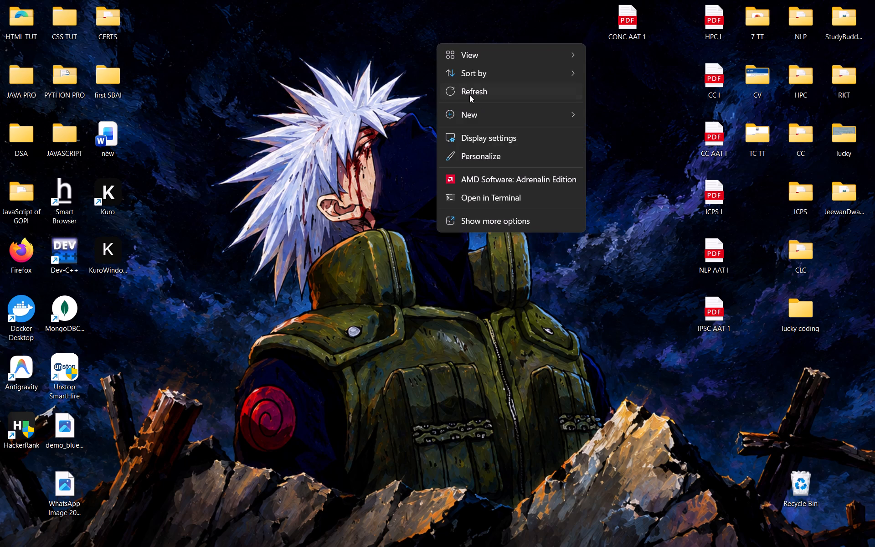
{"action": "left_click", "coordinate": [469, 95]}
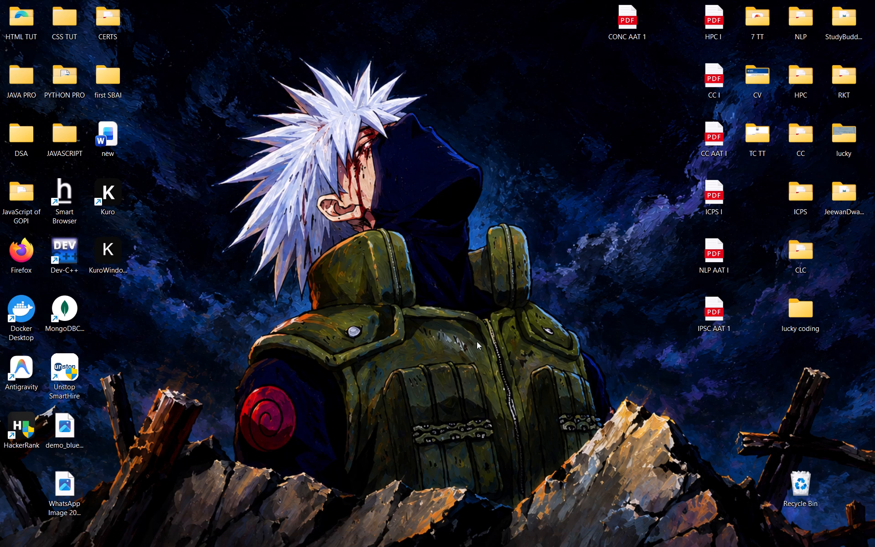
Shut down the computer.
{"action": "key", "text": "super+x"}
{"action": "type", "text": "uu"}
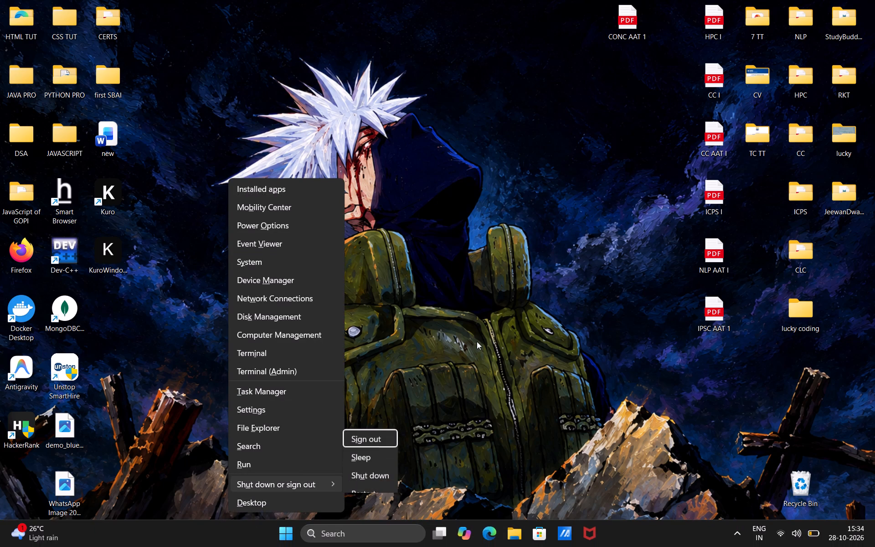